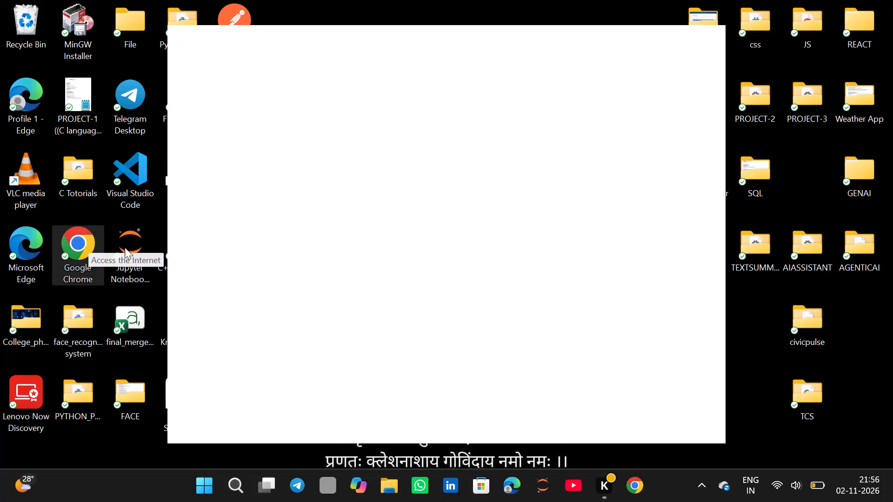
Open the Documents folder in the personal OneDrive.
double_click(130, 25)
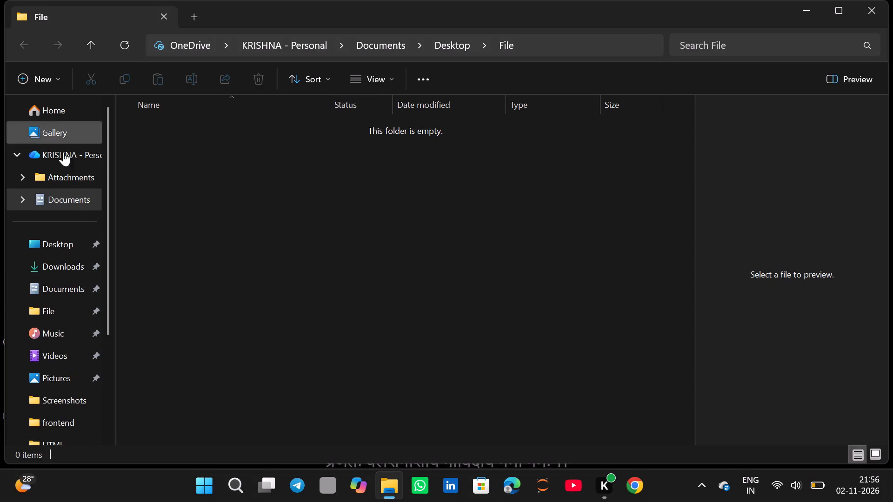
click(78, 264)
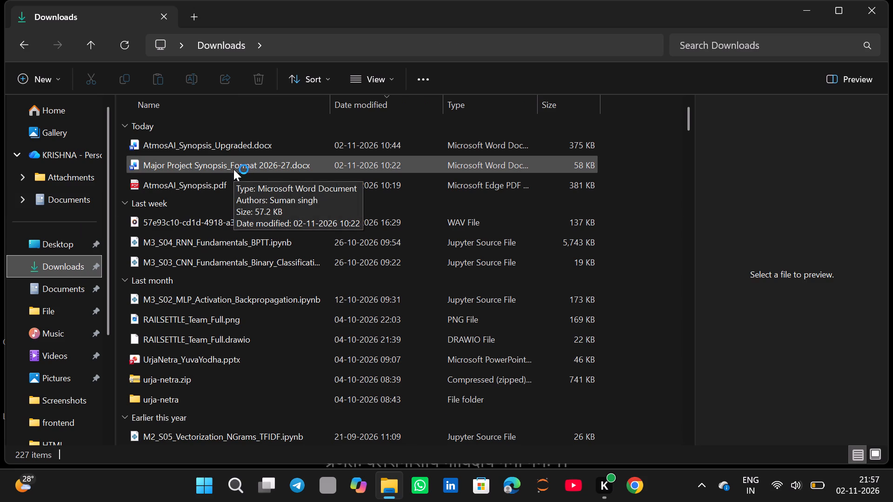
click(68, 154)
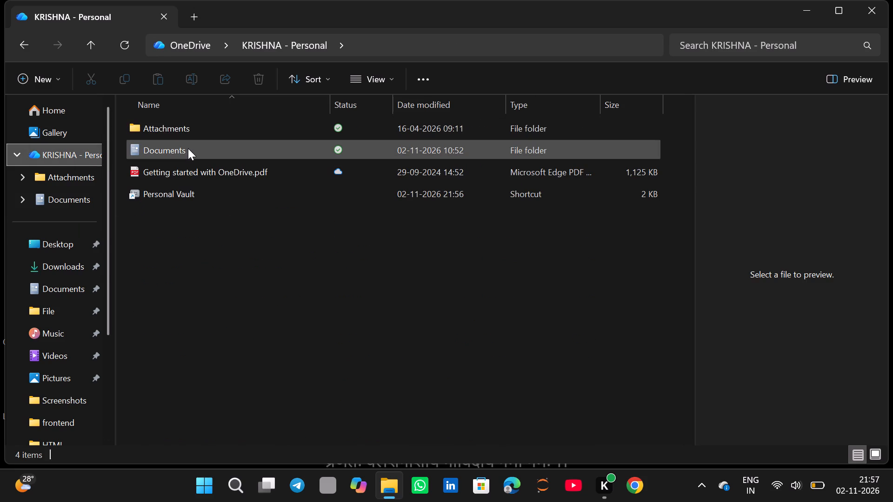
double_click(188, 148)
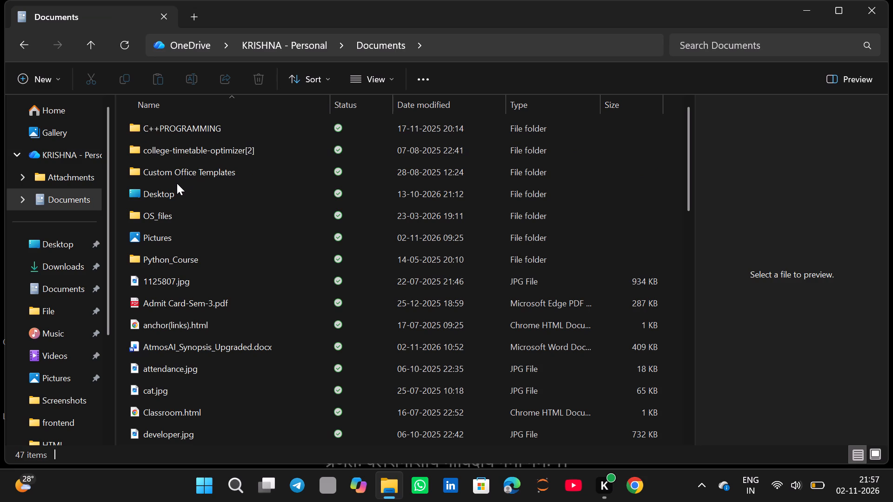
Find Major Project Synopsis_Format 2026-27.docx in the OneDrive Documents folder and open it in Word.
scroll(177, 183, down, 3)
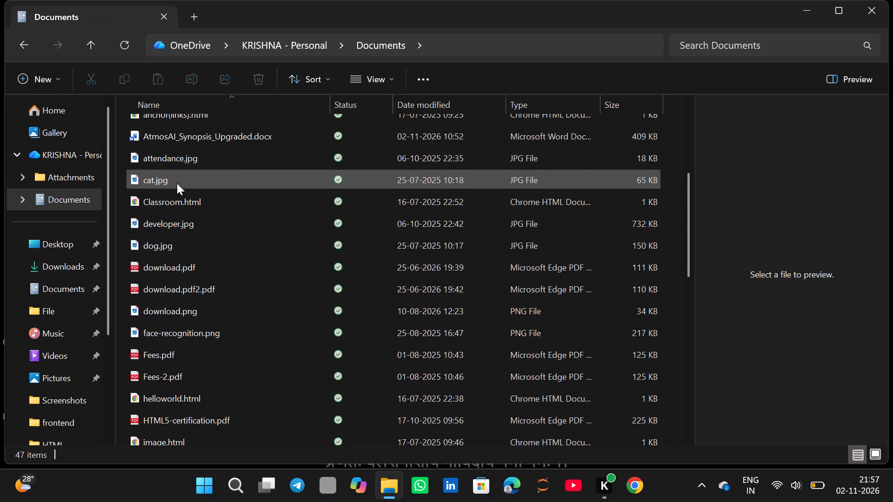
scroll(177, 183, down, 8)
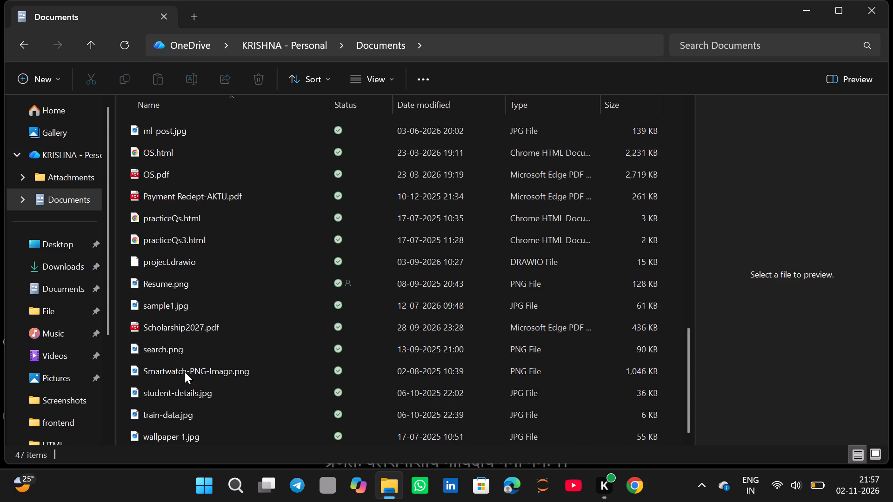
scroll(185, 370, down, 1)
ctrl+scroll(185, 370, up, 1)
ctrl+scroll(185, 370, down, 1)
scroll(185, 370, up, 1)
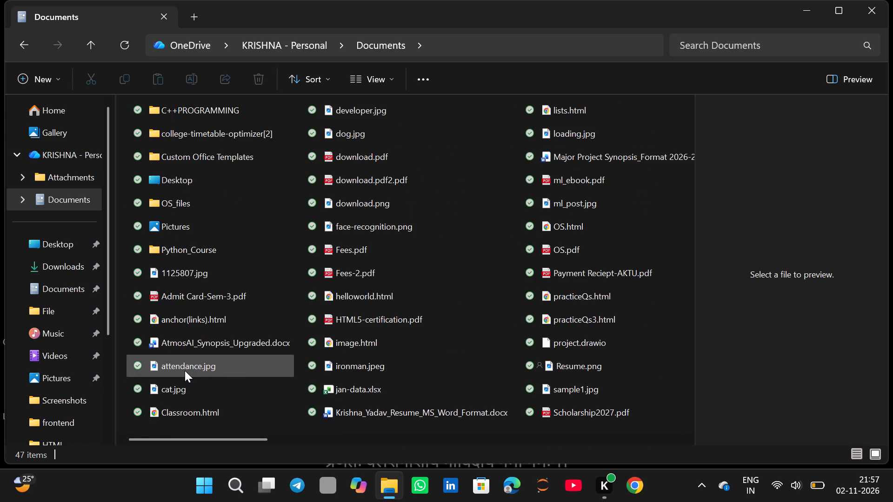
scroll(283, 306, down, 1)
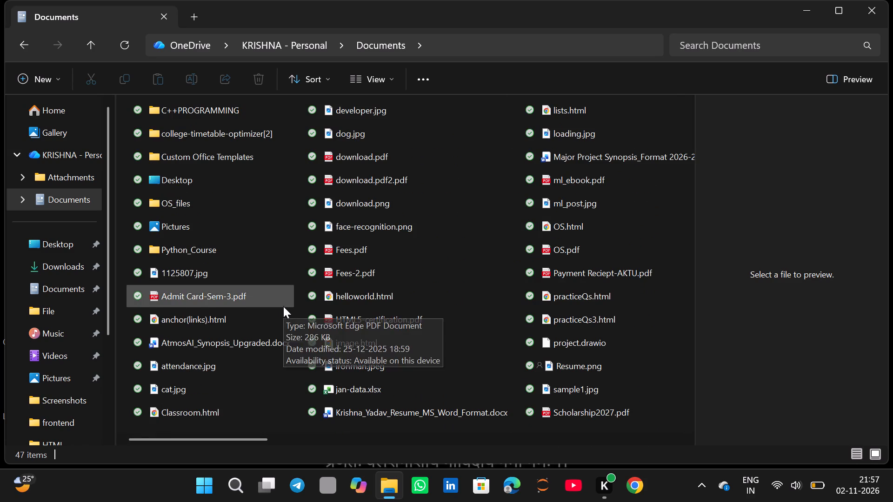
double_click(594, 164)
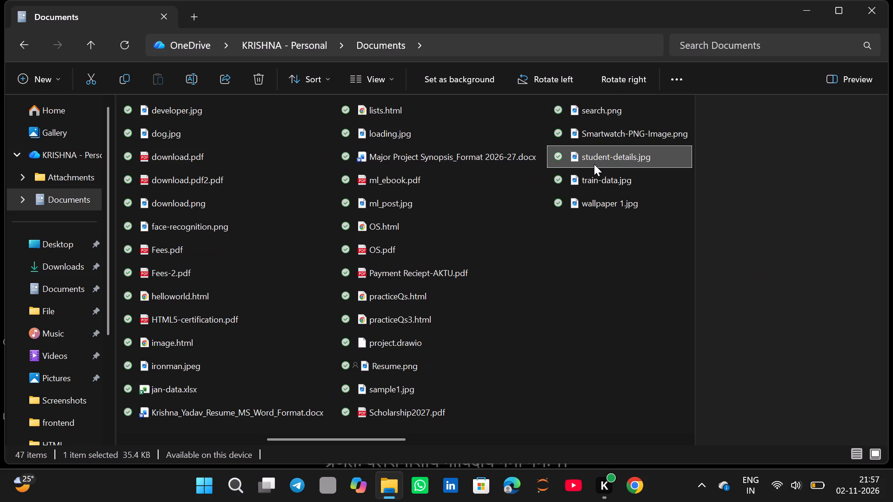
click(330, 232)
double_click(478, 152)
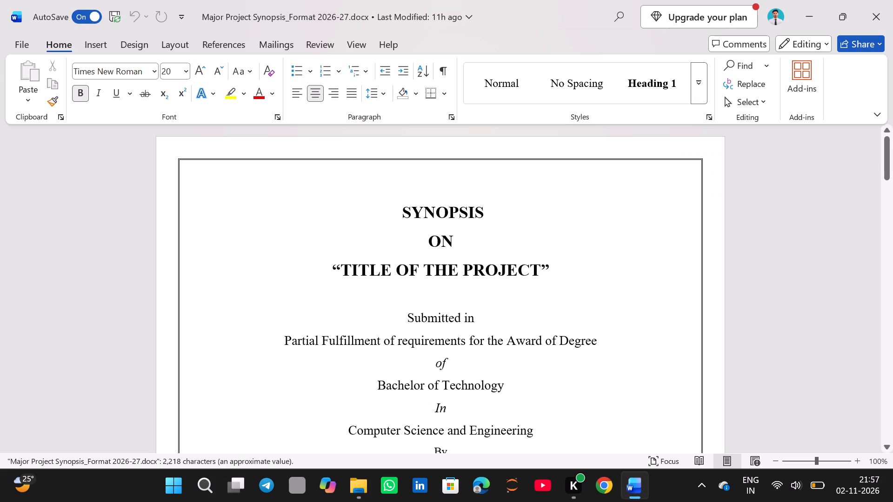
Read through the synopsis format document from the cover page to the guidelines on its last page.
scroll(478, 152, down, 2)
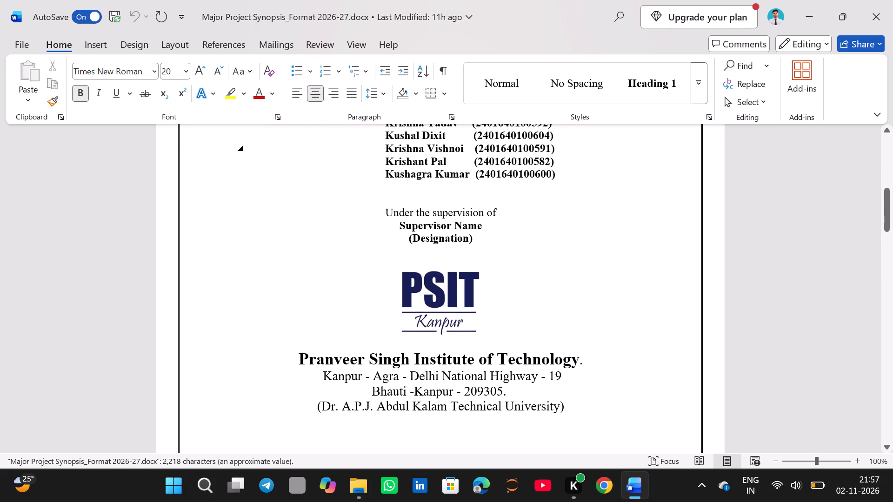
scroll(478, 152, down, 7)
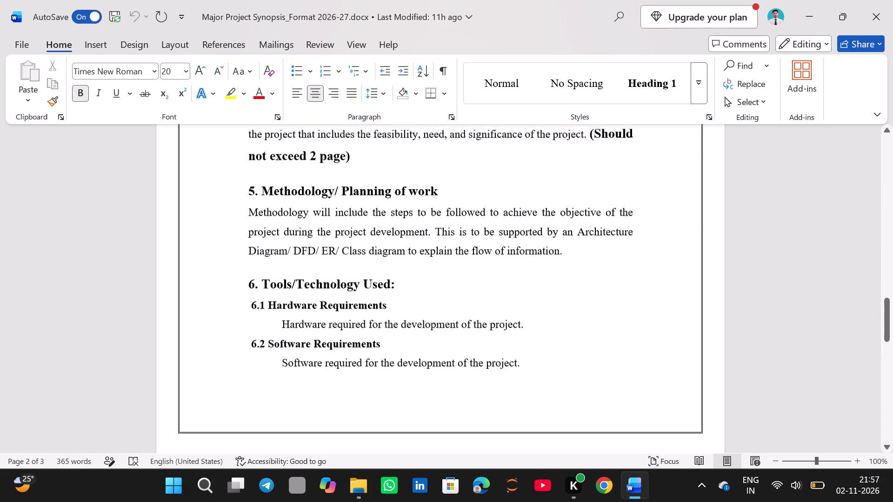
scroll(478, 152, down, 6)
scroll(478, 152, up, 2)
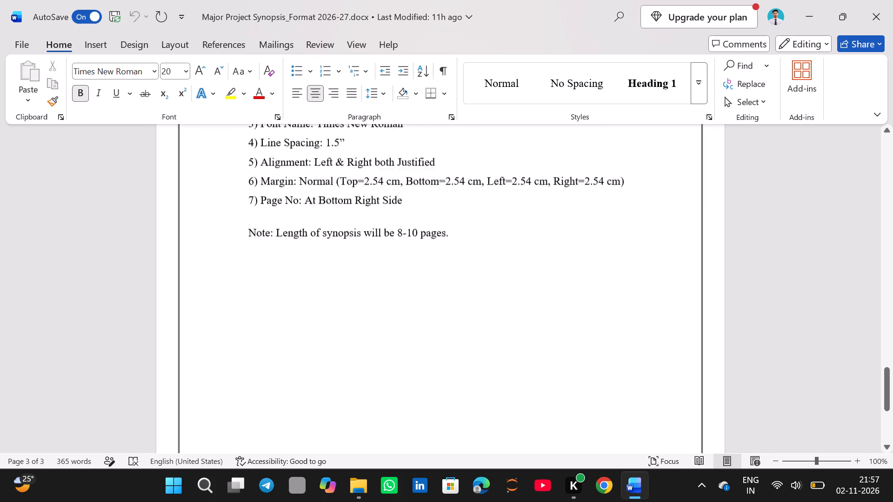
scroll(478, 152, up, 1)
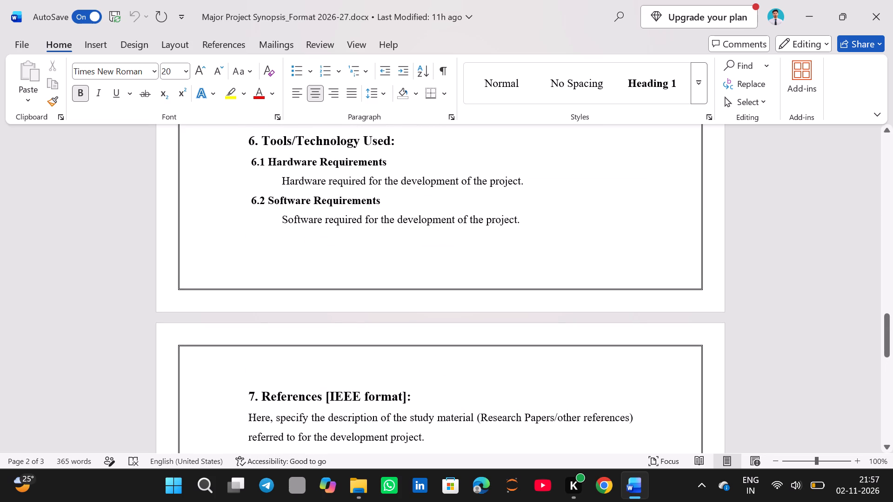
Return to File Explorer and open the copy of Major Project Synopsis_Format 2026-27.docx stored in Downloads.
click(478, 152)
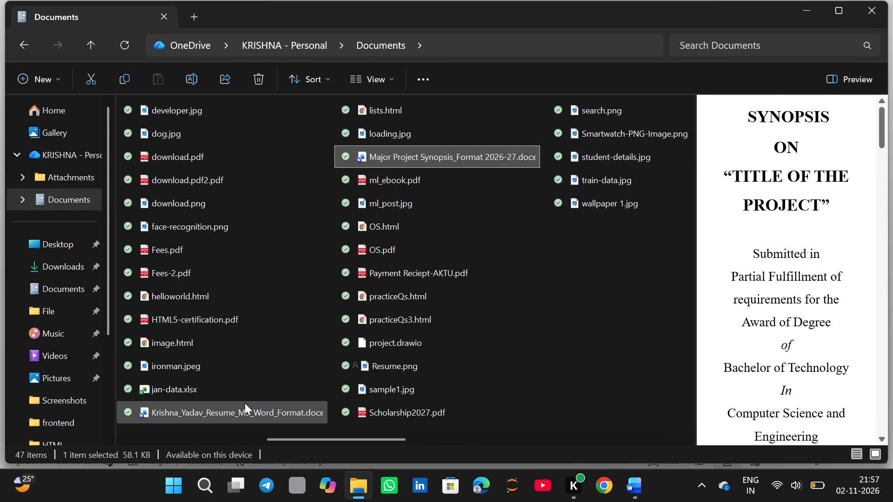
scroll(245, 403, down, 1)
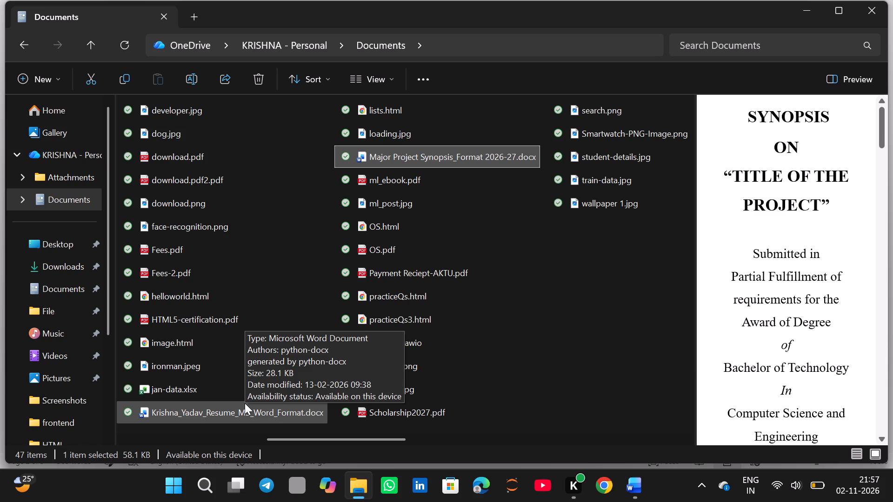
click(78, 165)
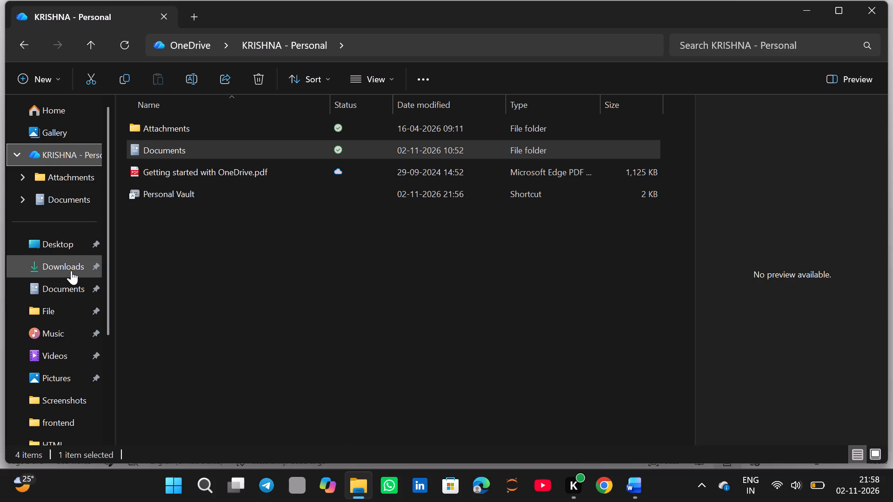
click(71, 271)
double_click(208, 170)
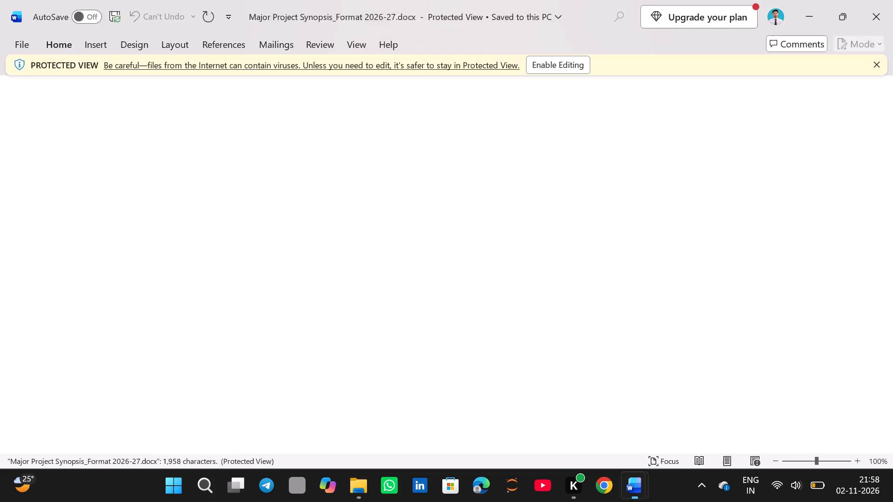
Review the Downloads copy's cover page, sections and submission guidelines, and close that document.
scroll(351, 206, down, 3)
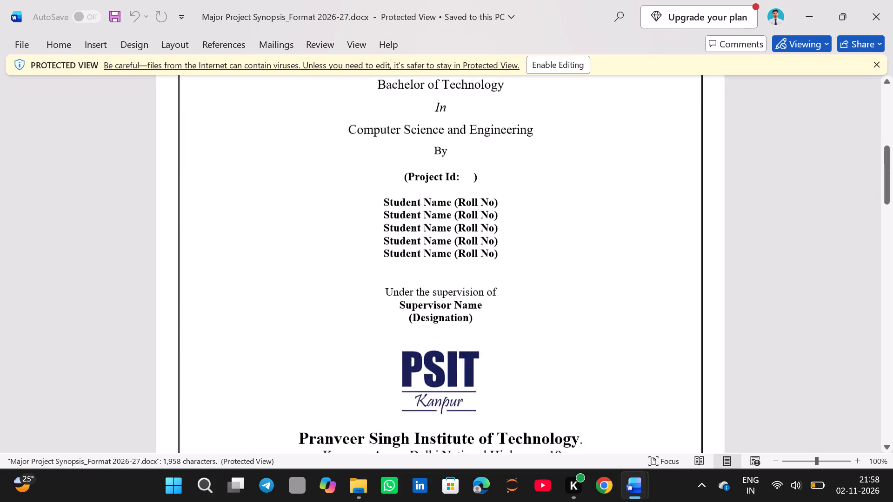
scroll(351, 206, down, 6)
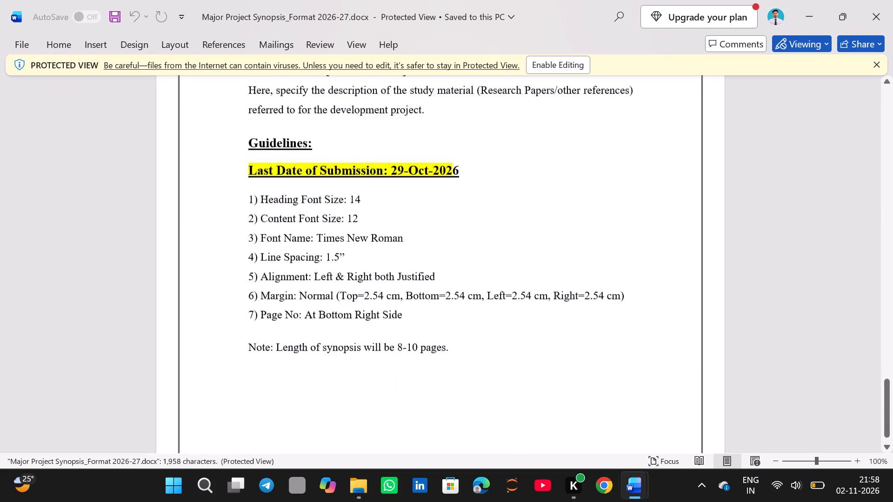
scroll(351, 206, down, 1)
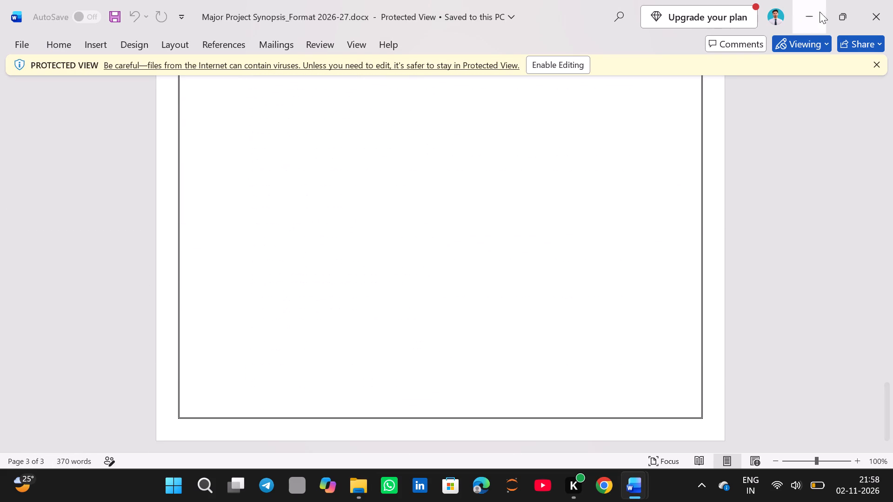
click(892, 3)
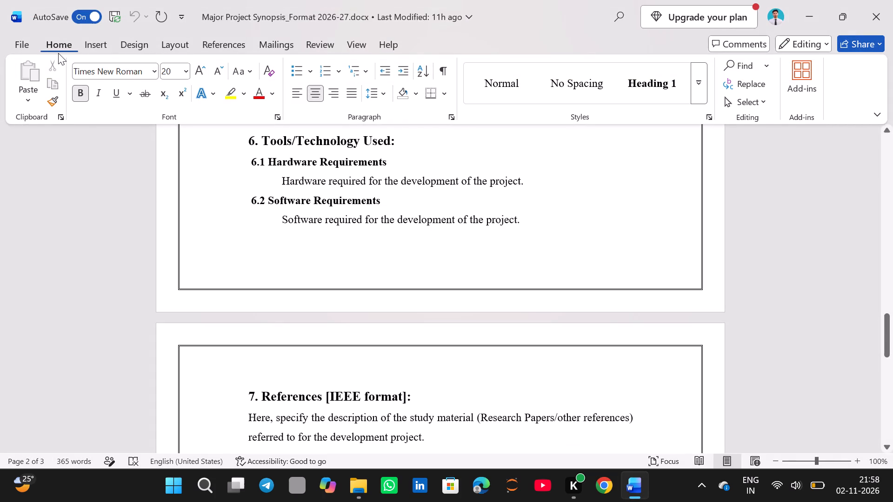
Go back to the OneDrive copy of Major Project Synopsis_Format 2026-27.docx through the recent files and skim it from start to end.
click(20, 46)
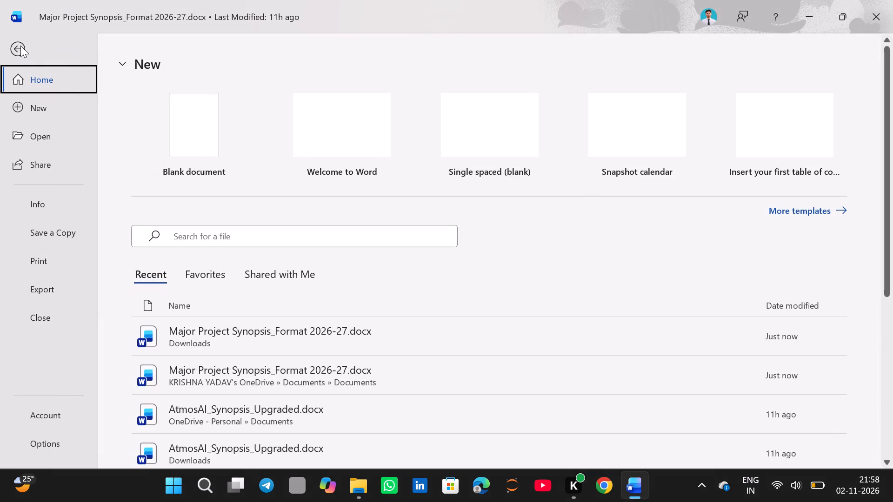
scroll(281, 210, down, 2)
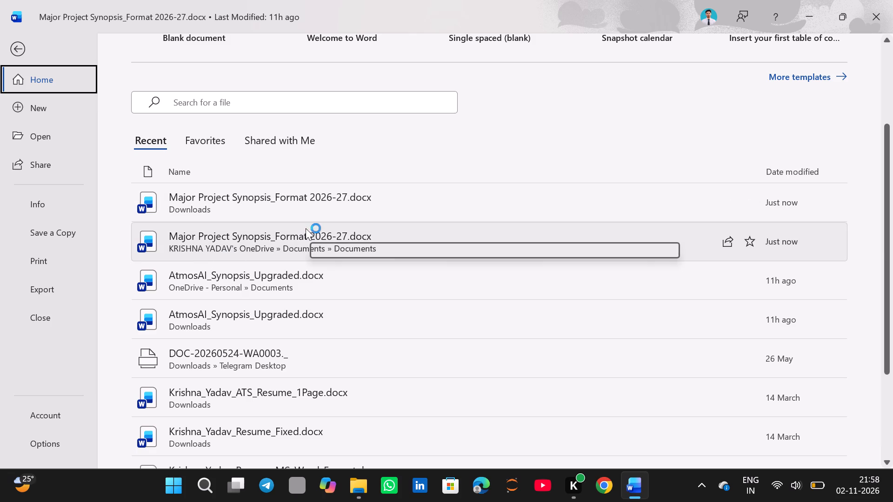
double_click(251, 242)
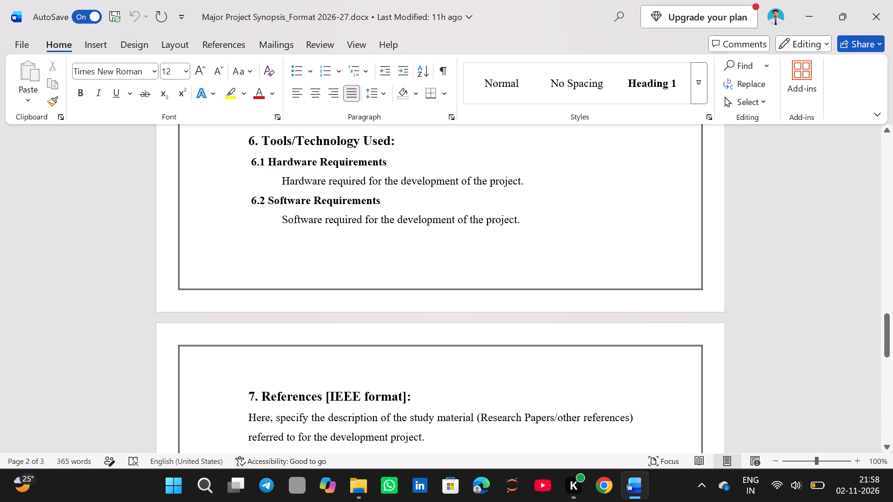
scroll(251, 242, down, 2)
scroll(251, 242, up, 7)
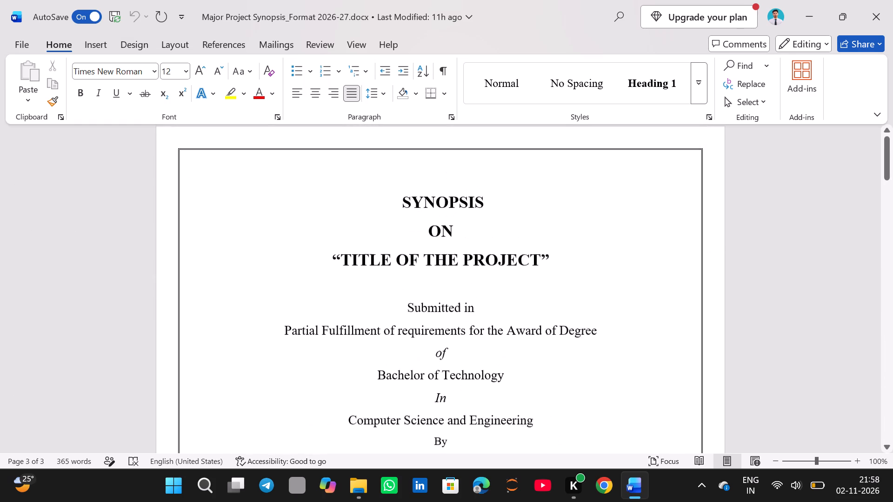
scroll(251, 242, up, 2)
scroll(251, 242, down, 4)
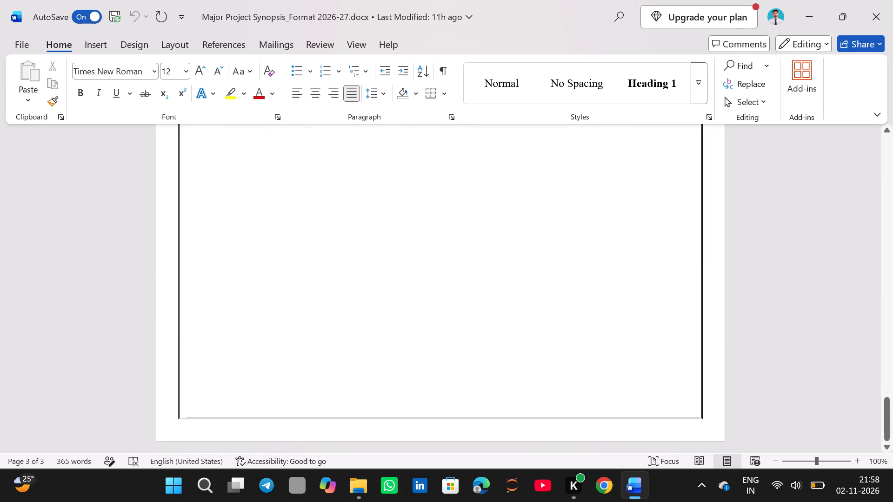
scroll(251, 242, down, 2)
scroll(251, 242, up, 13)
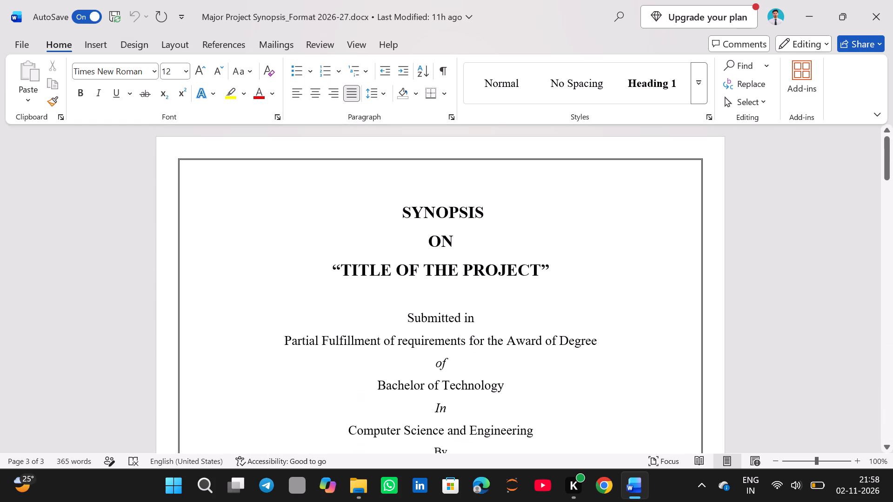
Browse Word's list of recent documents for the synopsis files.
click(19, 47)
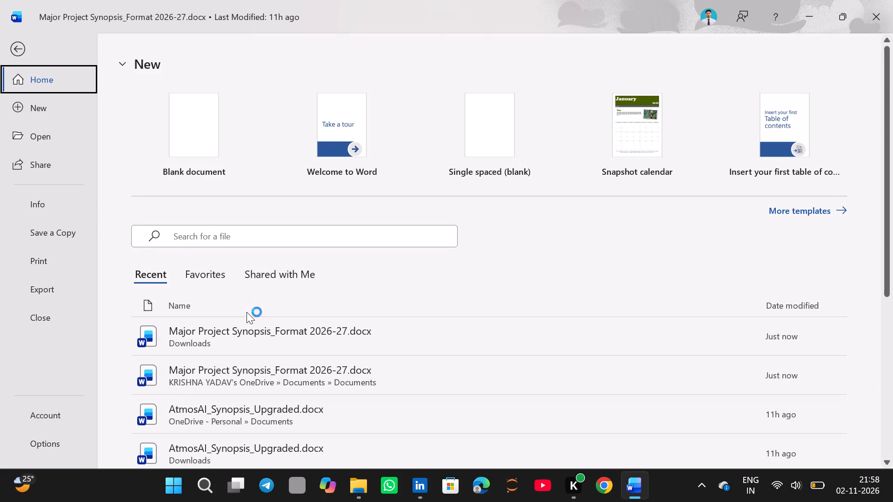
scroll(243, 334, down, 1)
ctrl+scroll(243, 334, up, 1)
ctrl+scroll(243, 334, down, 1)
ctrl+scroll(243, 334, up, 1)
ctrl+scroll(243, 334, down, 1)
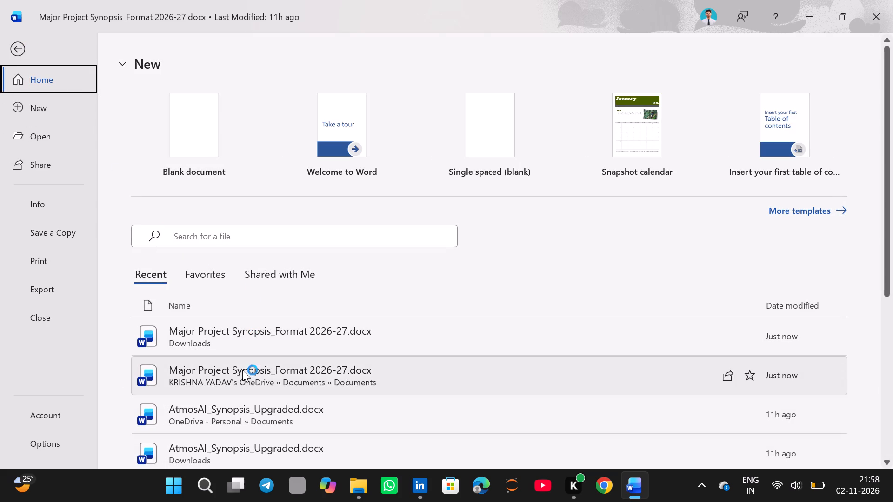
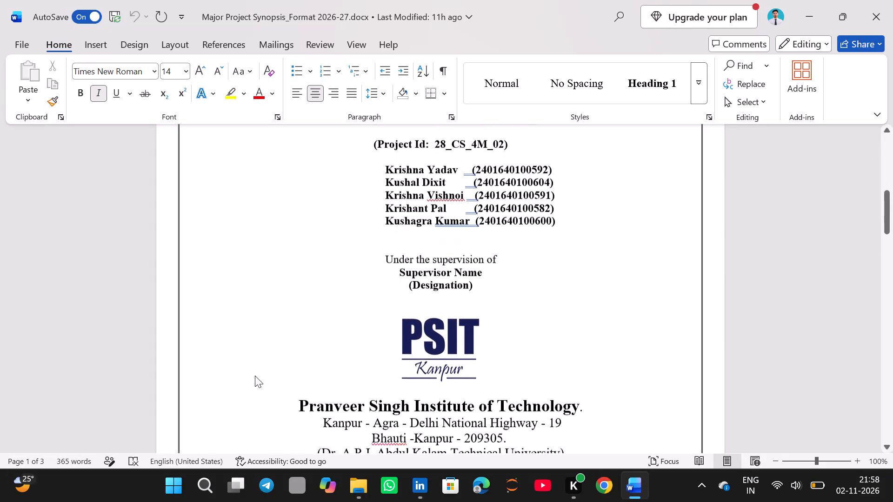
Skim the rest of Major Project Synopsis_Format 2026-27.docx to its last page and close the document.
scroll(255, 376, down, 11)
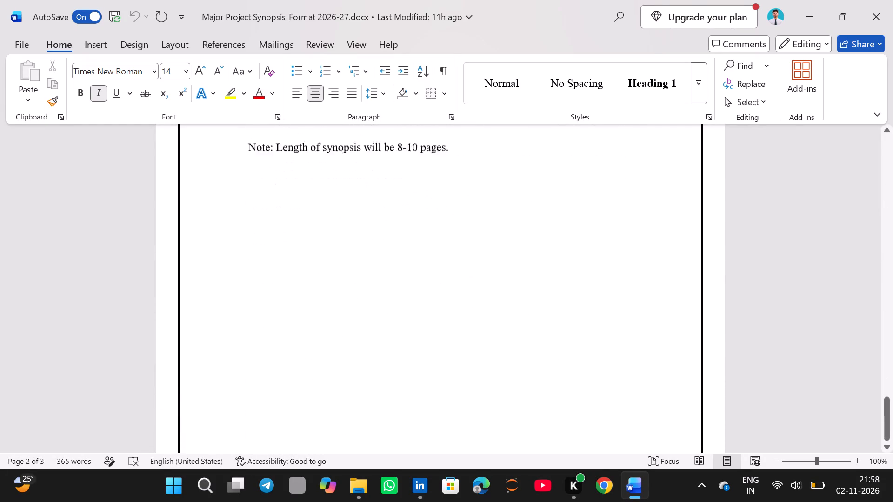
scroll(255, 376, down, 5)
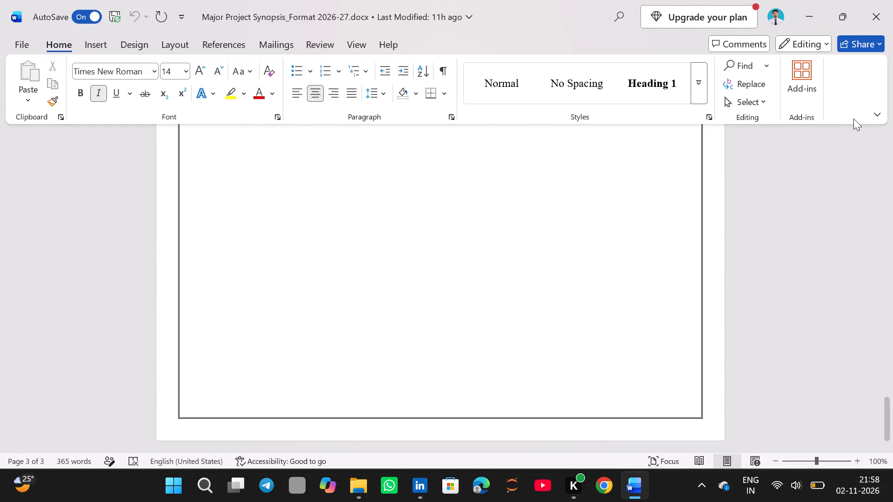
click(883, 21)
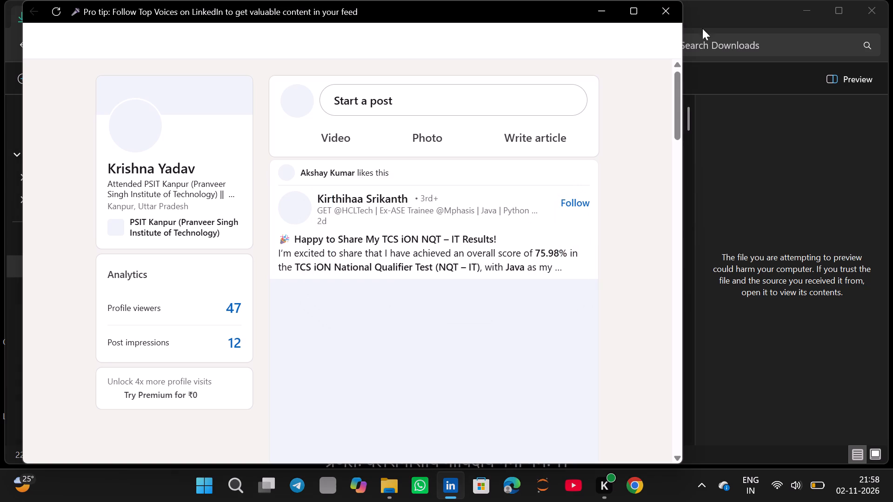
Close the LinkedIn window and open AtmosAI_Synopsis_Upgraded.docx from the Downloads folder.
click(673, 5)
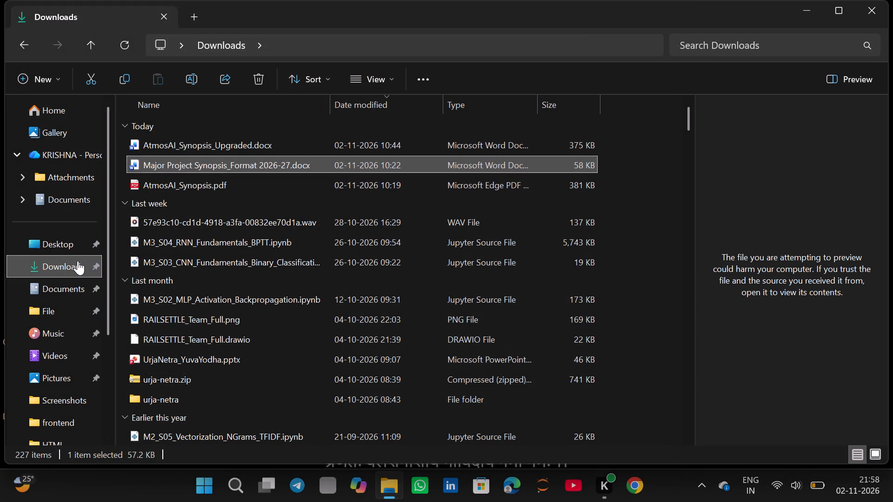
click(77, 261)
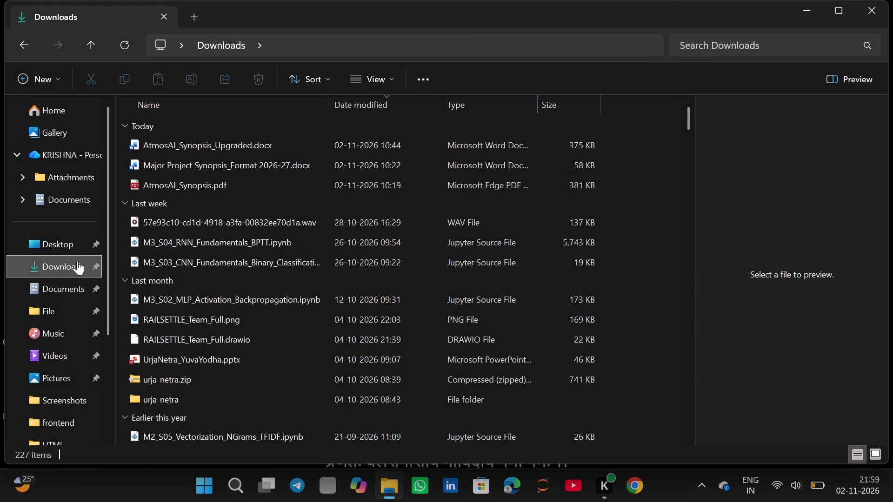
double_click(232, 148)
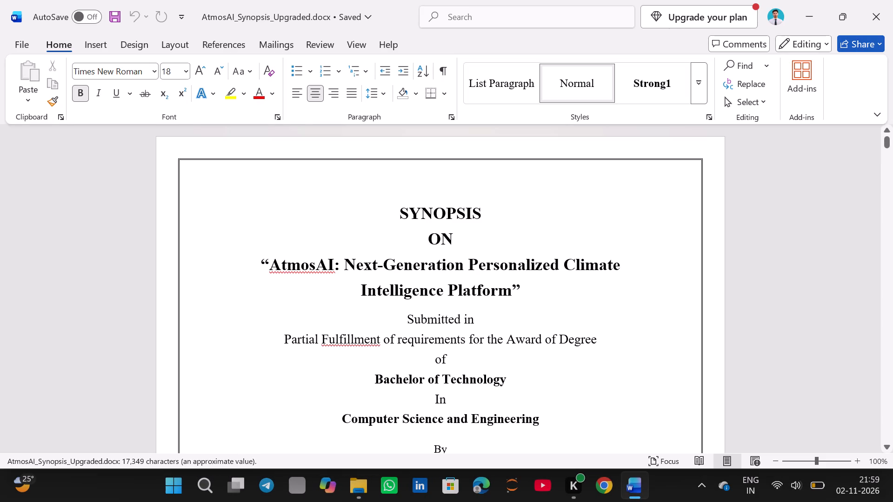
Review the AtmosAI synopsis from its cover page through the feasibility and methodology sections.
scroll(537, 227, down, 2)
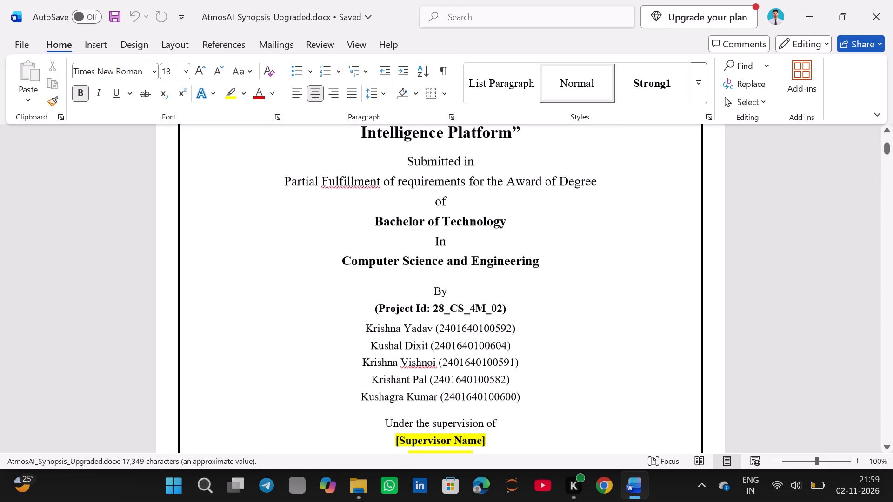
scroll(537, 227, down, 3)
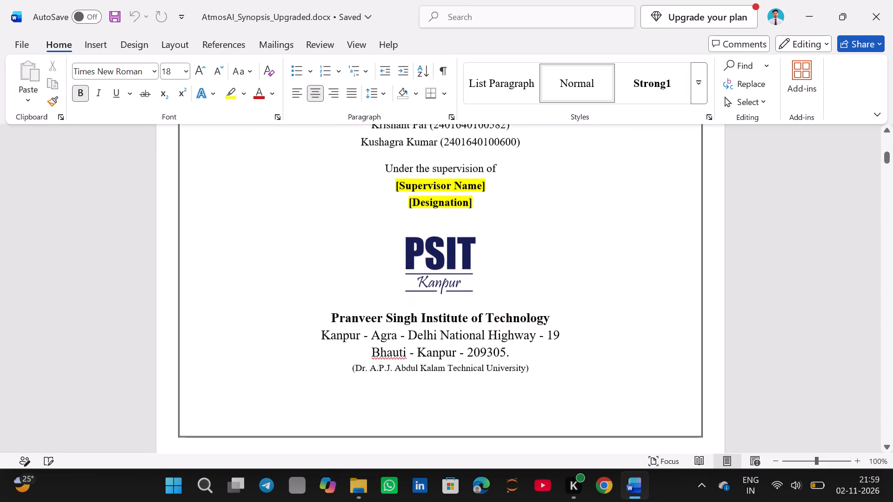
scroll(537, 227, up, 1)
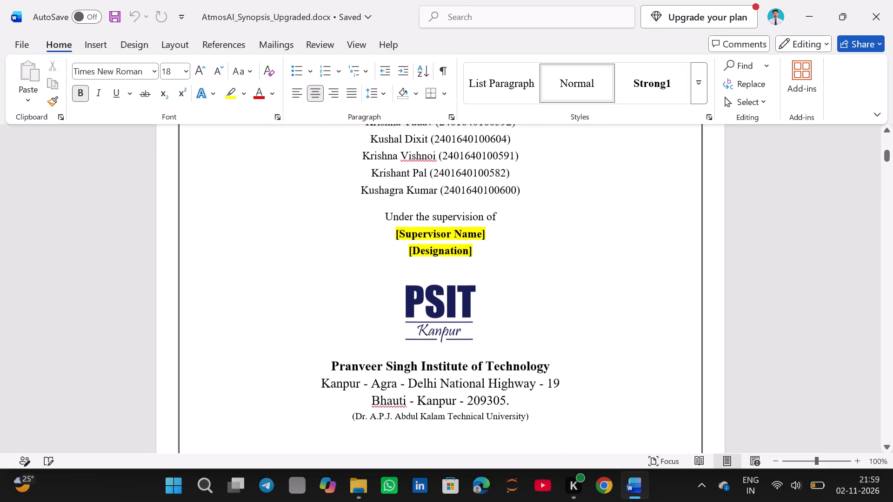
scroll(537, 227, down, 4)
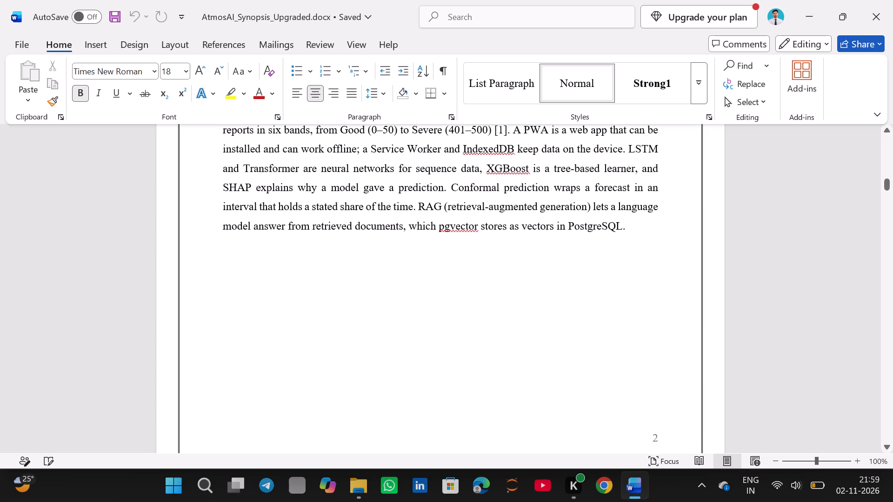
scroll(537, 227, down, 8)
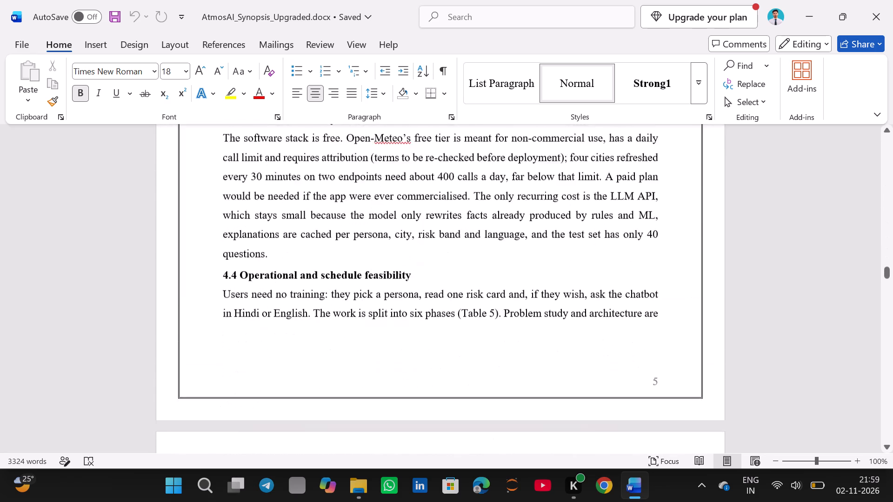
scroll(537, 227, down, 3)
Delete the highlighted supervisor name and designation placeholders below "Under the supervision of" on the cover page.
scroll(537, 227, up, 1)
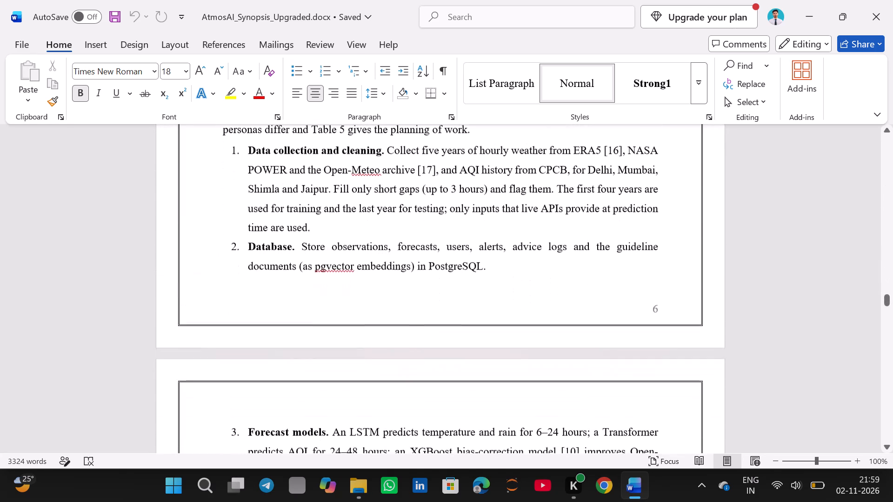
scroll(537, 227, up, 6)
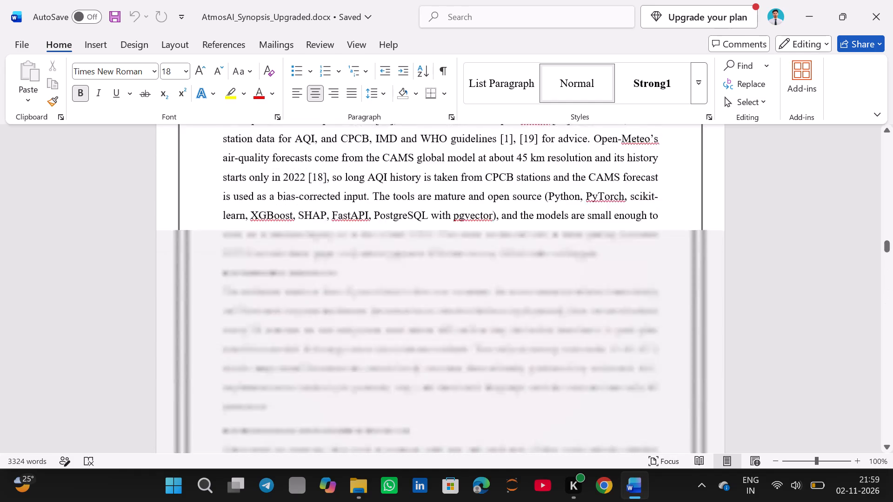
scroll(537, 227, up, 4)
scroll(537, 227, down, 1)
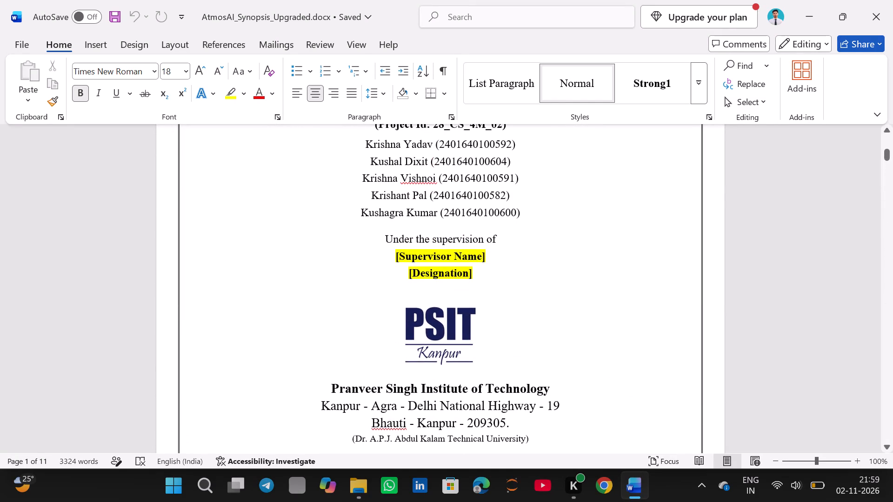
drag(479, 274, 403, 260)
key(BackSpace)
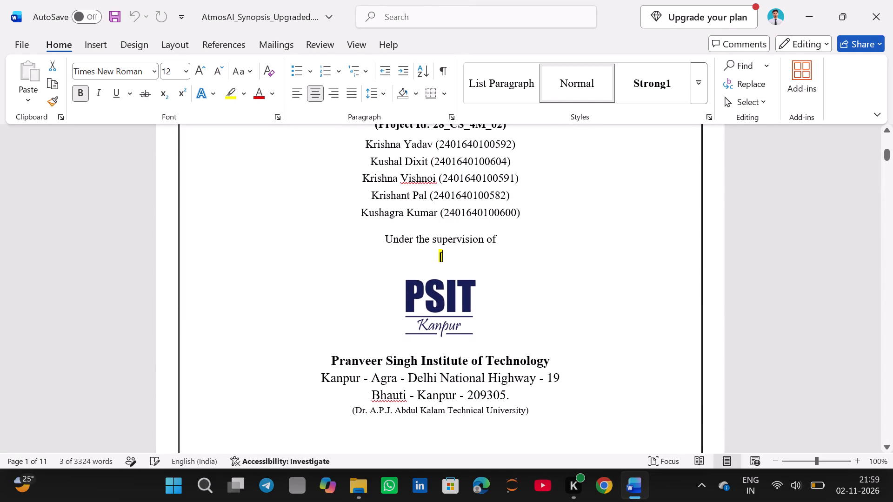
key(BackSpace)
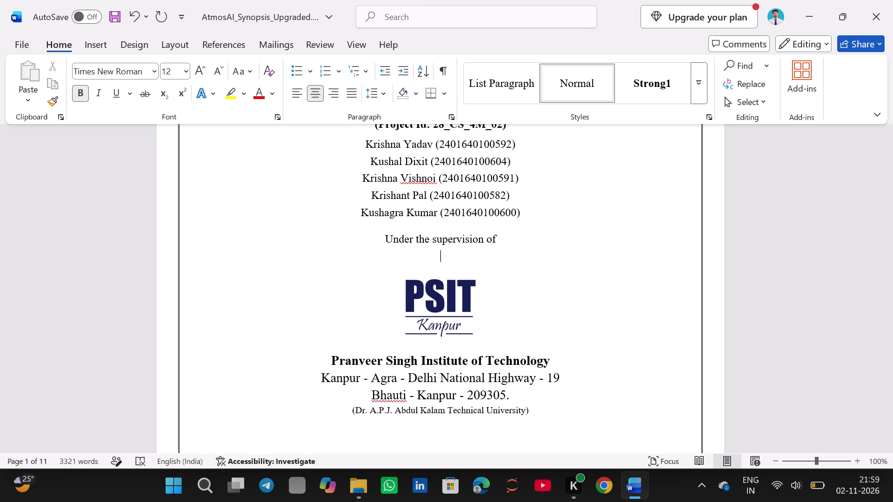
key(j)
key(BackSpace)
Make the five team member lines with their roll numbers on the cover page bold.
scroll(403, 260, up, 1)
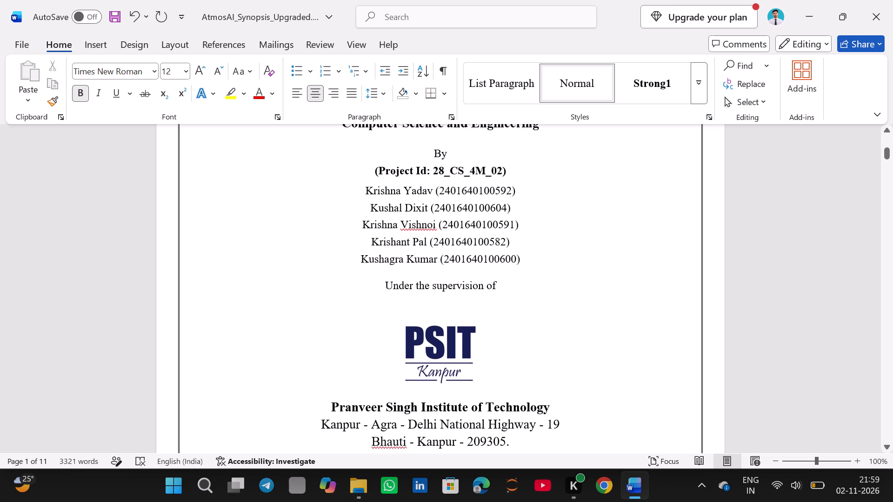
drag(527, 260, 376, 207)
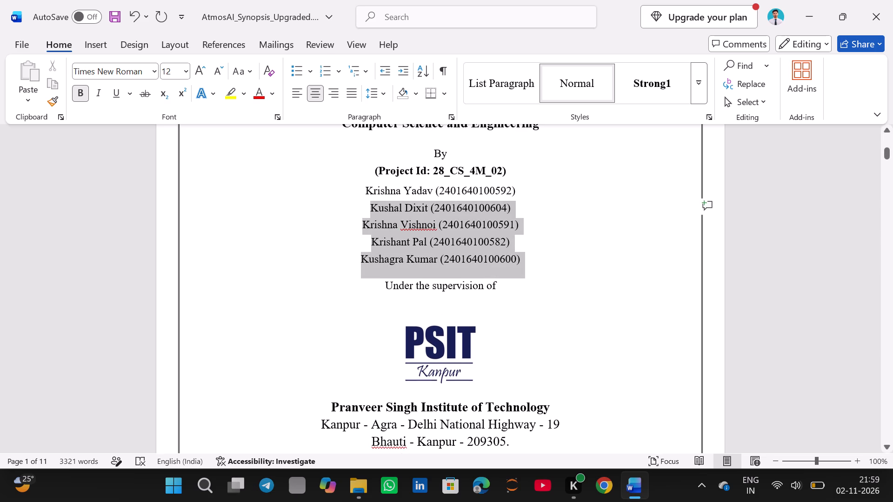
drag(376, 207, 365, 198)
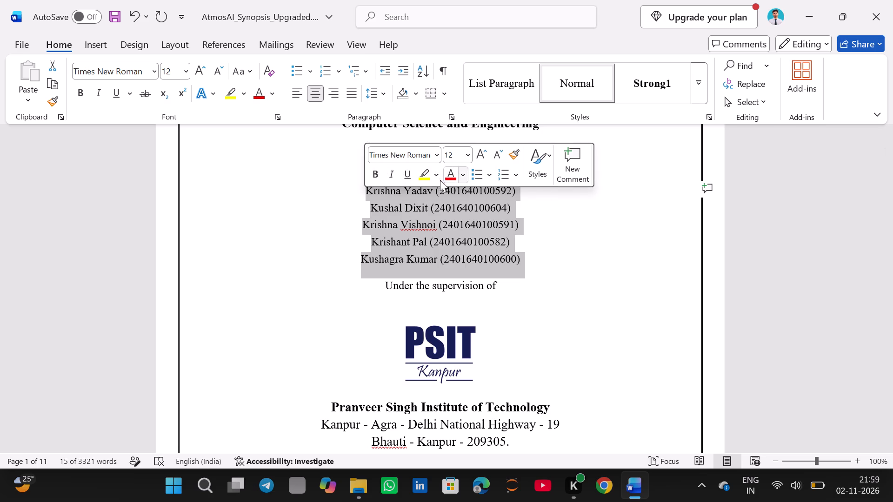
click(374, 172)
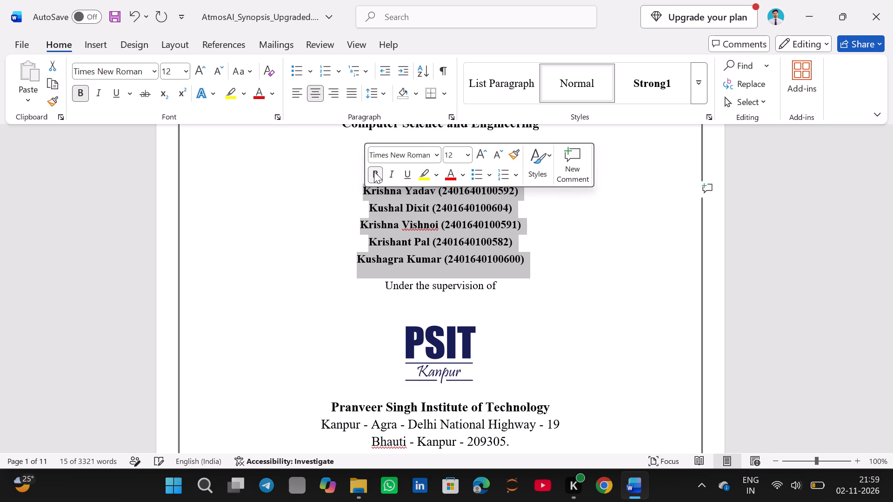
click(574, 225)
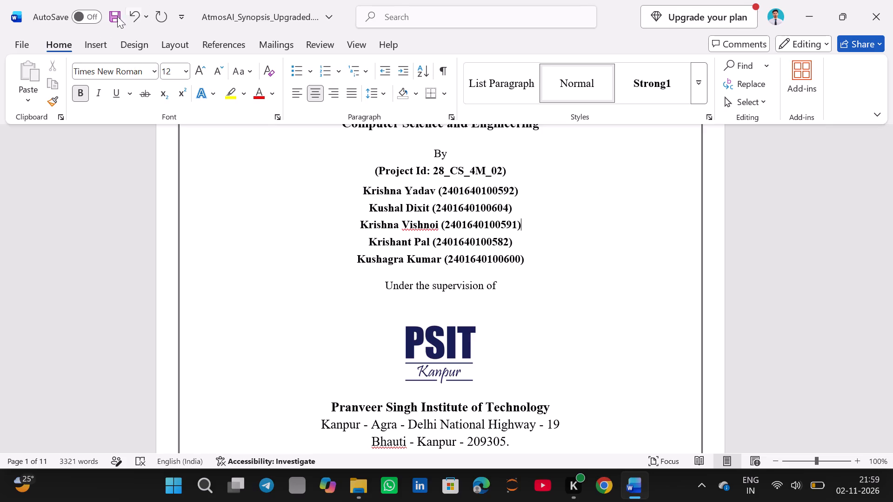
Turn on AutoSave for the AtmosAI synopsis by uploading it to the personal OneDrive.
click(88, 18)
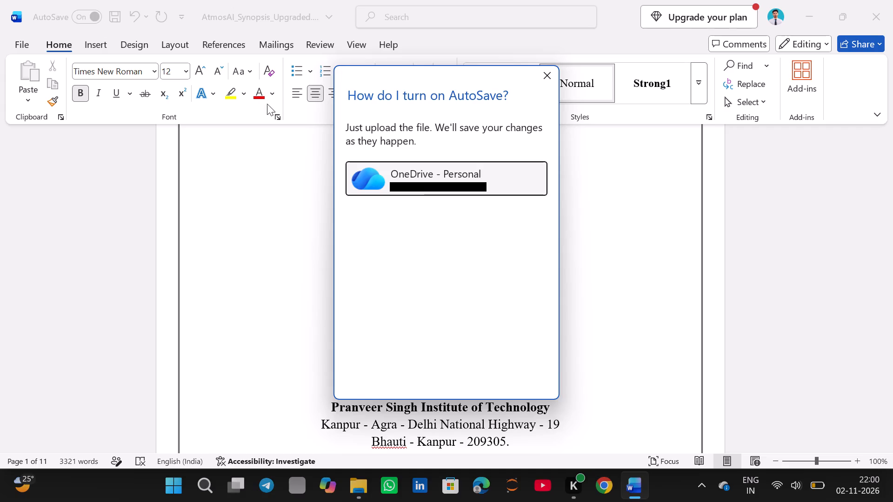
click(436, 163)
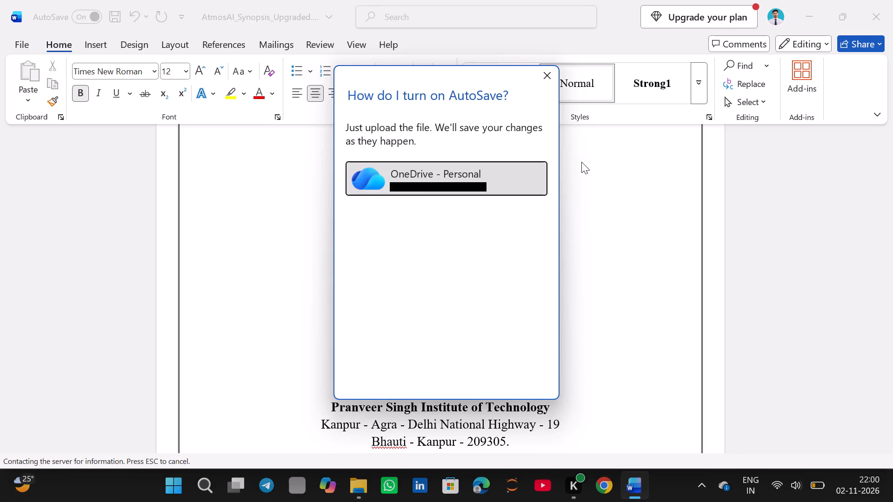
scroll(639, 228, down, 1)
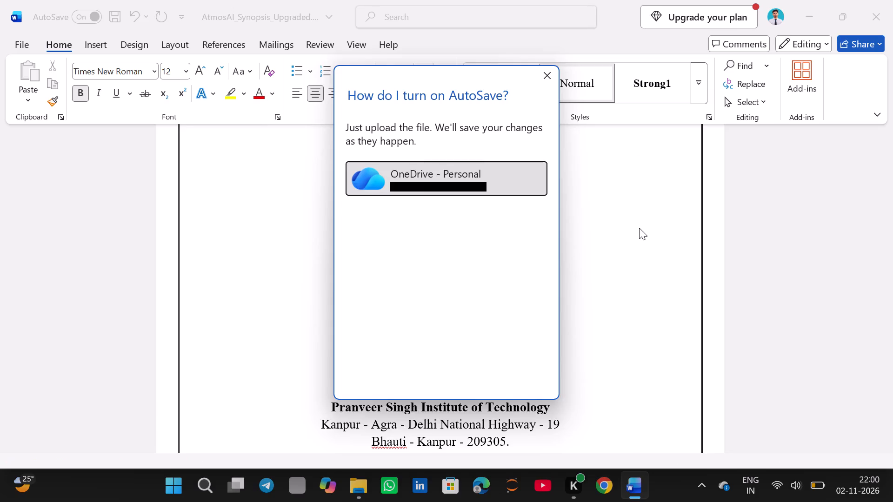
scroll(639, 228, down, 1)
click(639, 228)
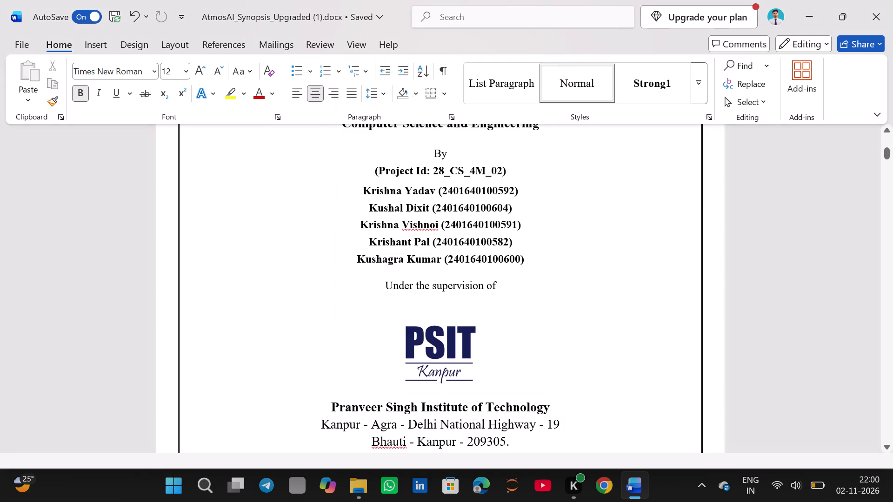
Review the AtmosAI synopsis from the cover page through the Introduction, Project Objective table and Literature Survey.
scroll(639, 228, down, 1)
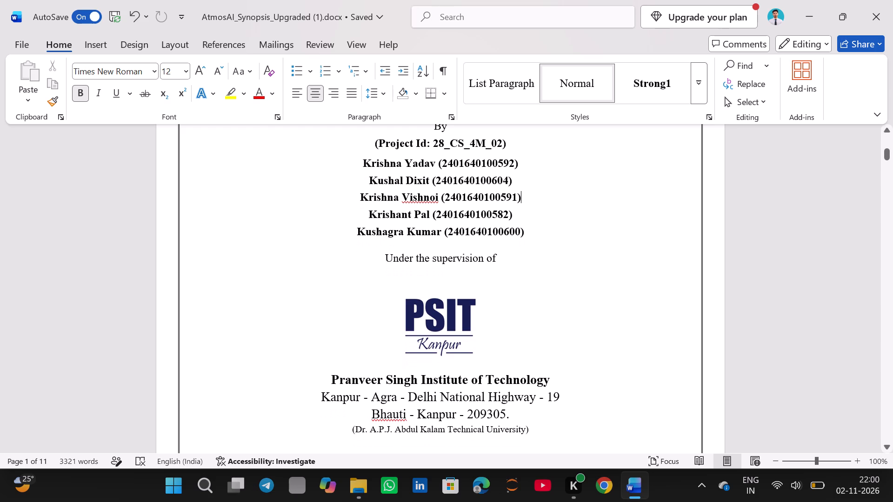
scroll(639, 228, down, 2)
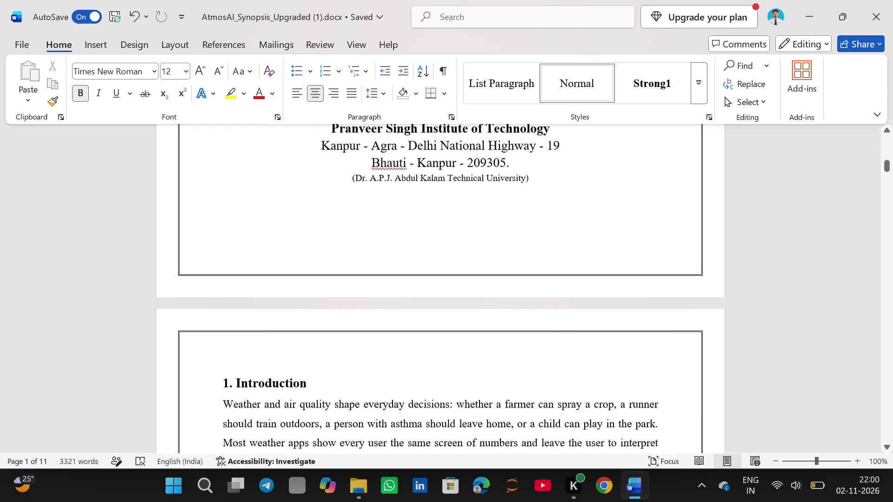
scroll(639, 228, down, 2)
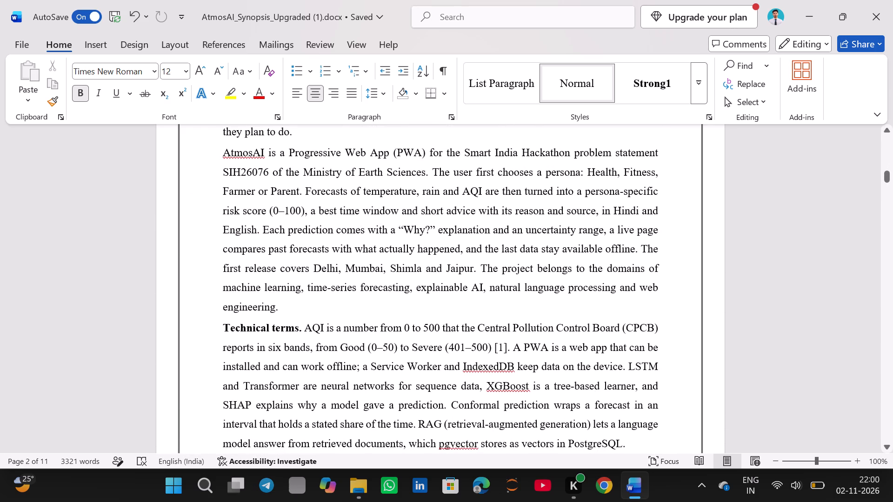
scroll(639, 228, down, 1)
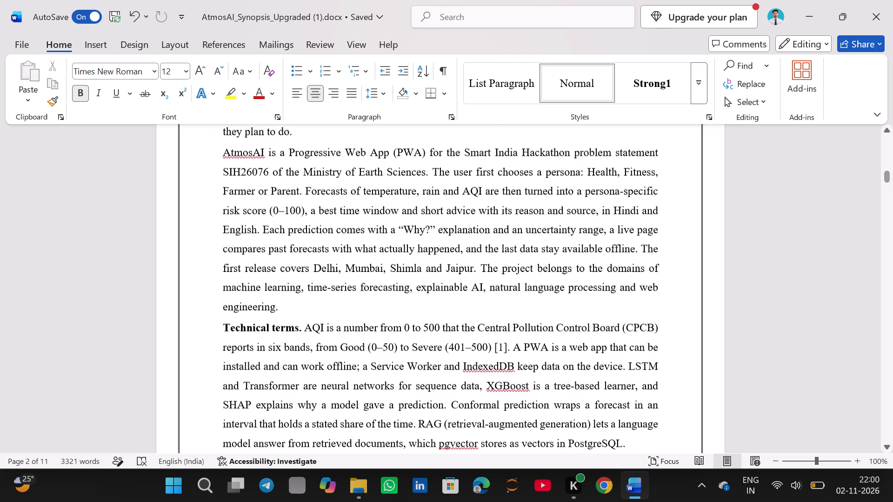
scroll(639, 228, down, 1)
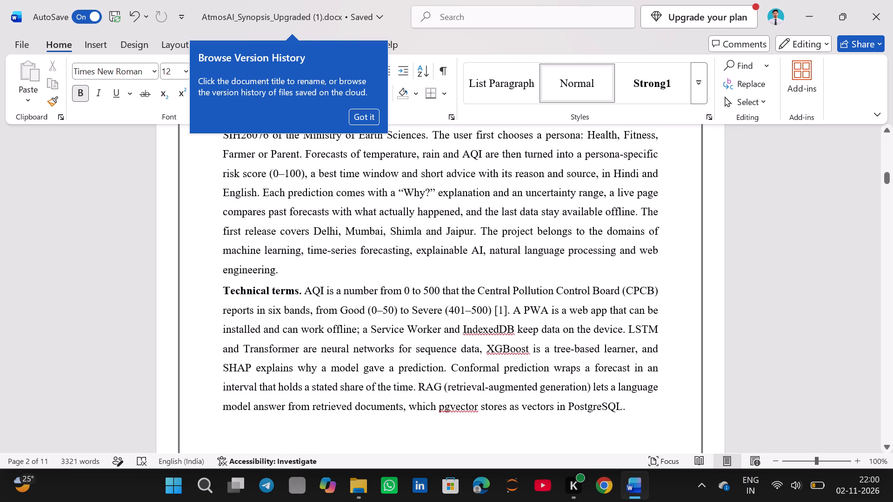
click(359, 120)
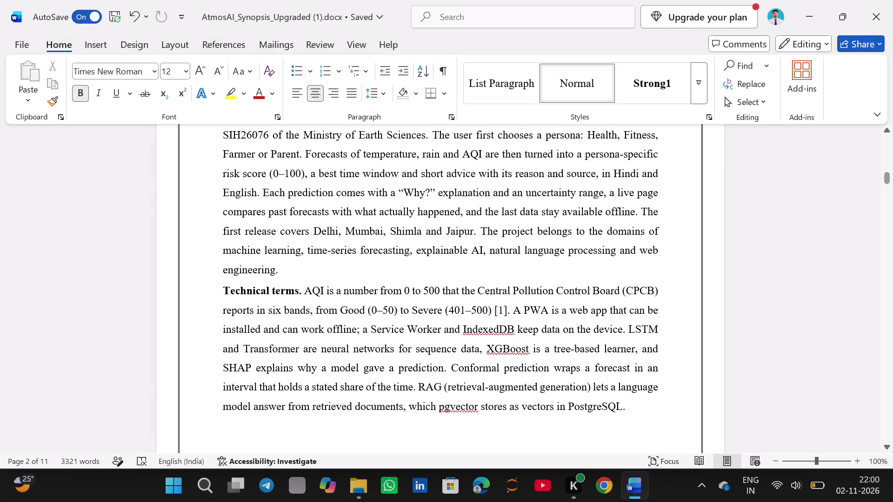
scroll(369, 228, down, 2)
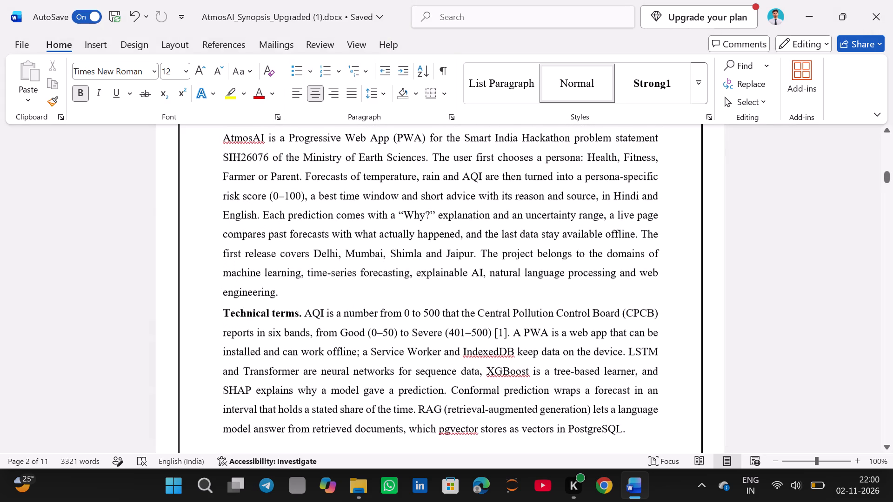
scroll(369, 228, down, 3)
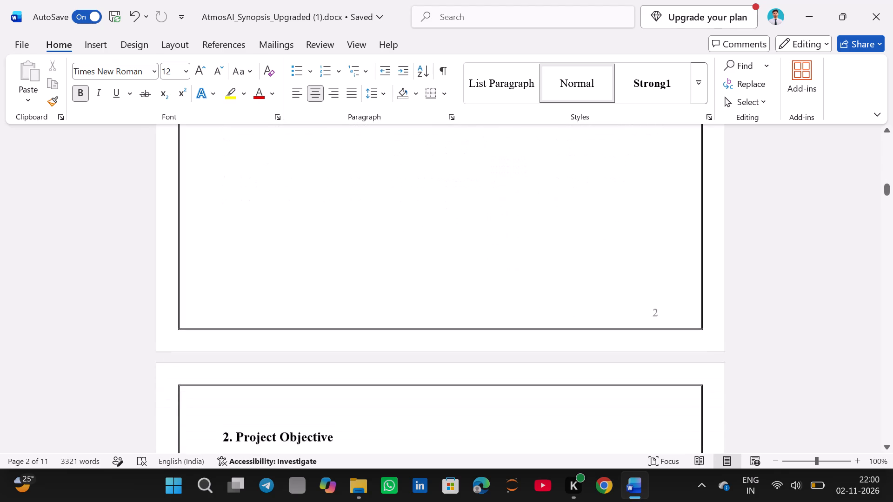
scroll(369, 228, down, 2)
scroll(369, 228, up, 1)
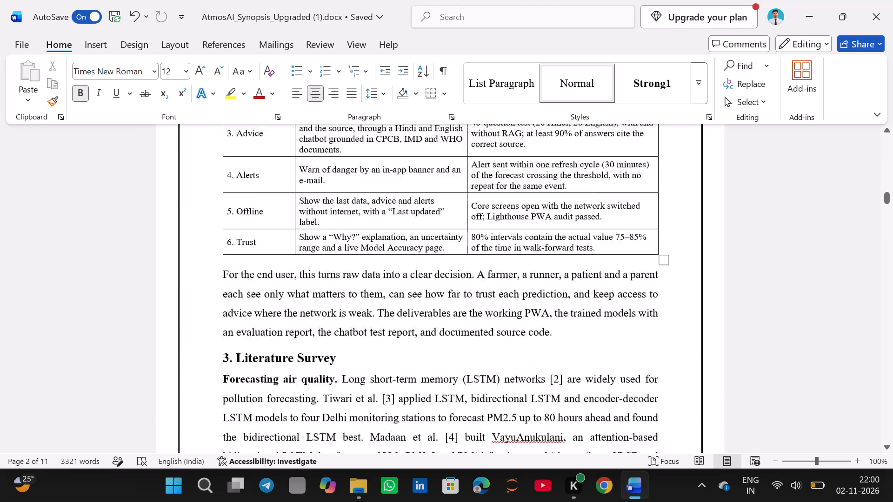
scroll(369, 228, up, 1)
scroll(369, 228, down, 1)
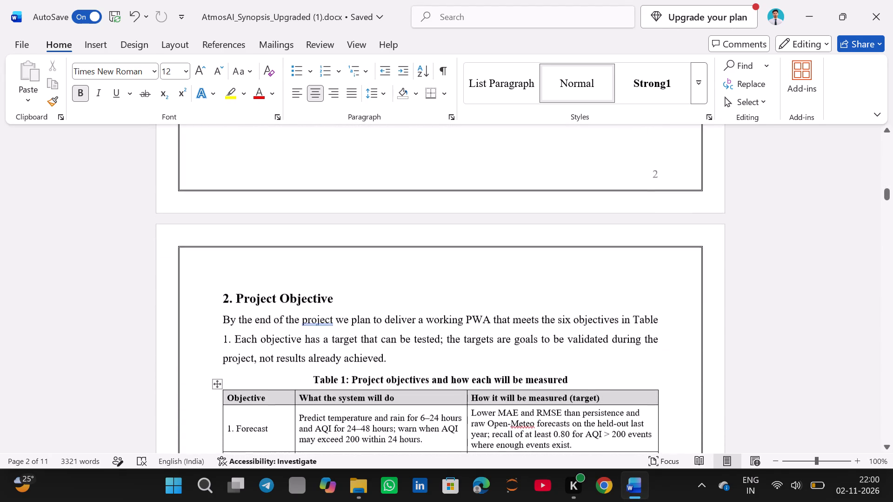
scroll(369, 228, down, 2)
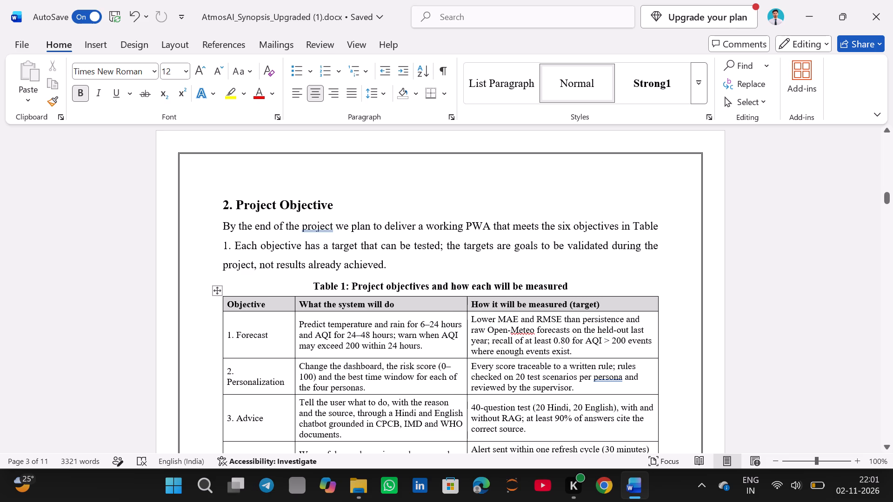
scroll(398, 269, down, 3)
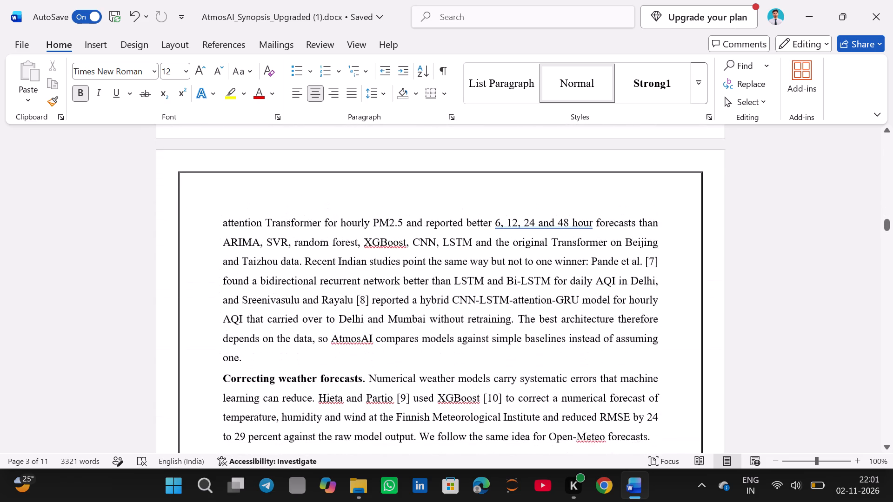
scroll(398, 269, down, 1)
scroll(398, 269, up, 9)
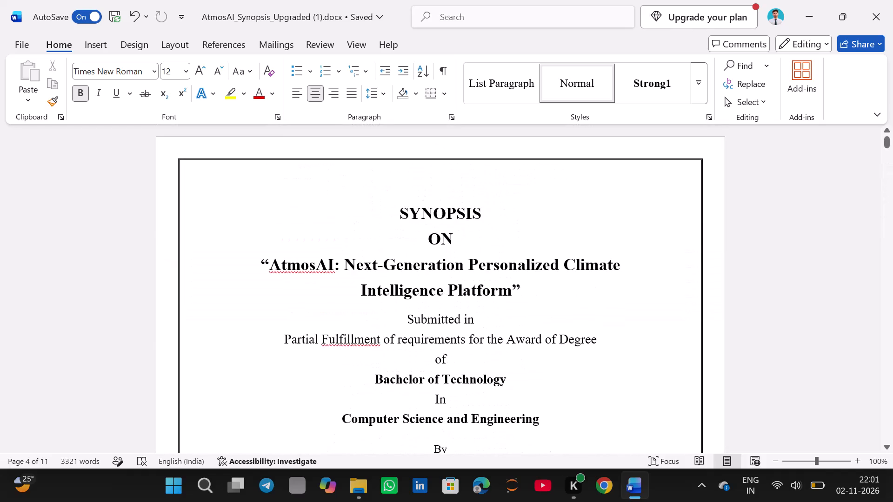
Insert a new centred line directly below "Under the supervision of" on the cover page.
scroll(398, 269, down, 3)
scroll(398, 269, up, 1)
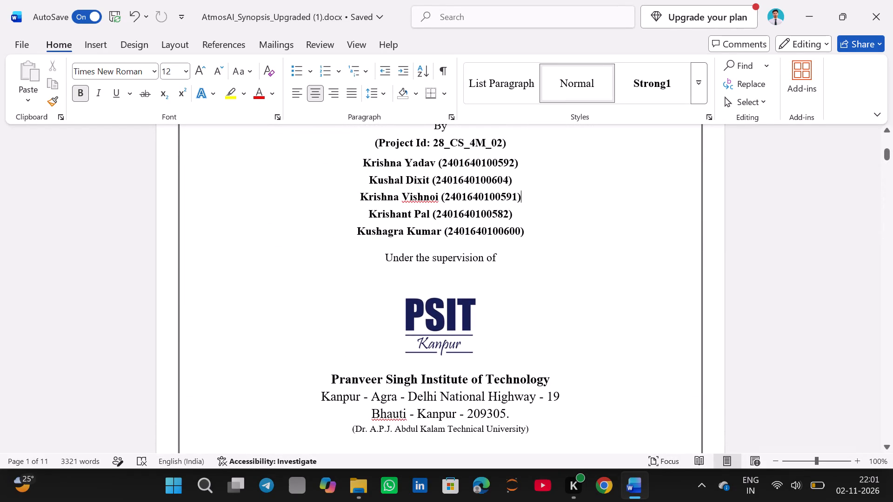
click(503, 256)
key(Return)
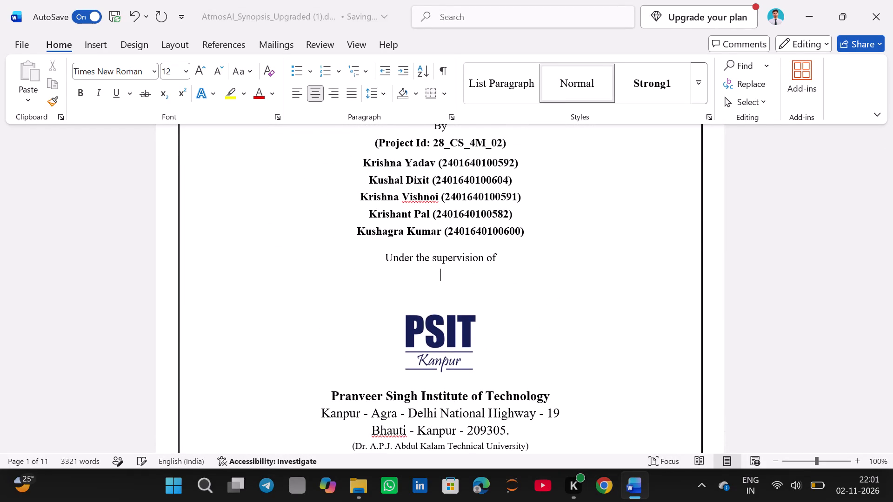
text(jh)
key(BackSpace)
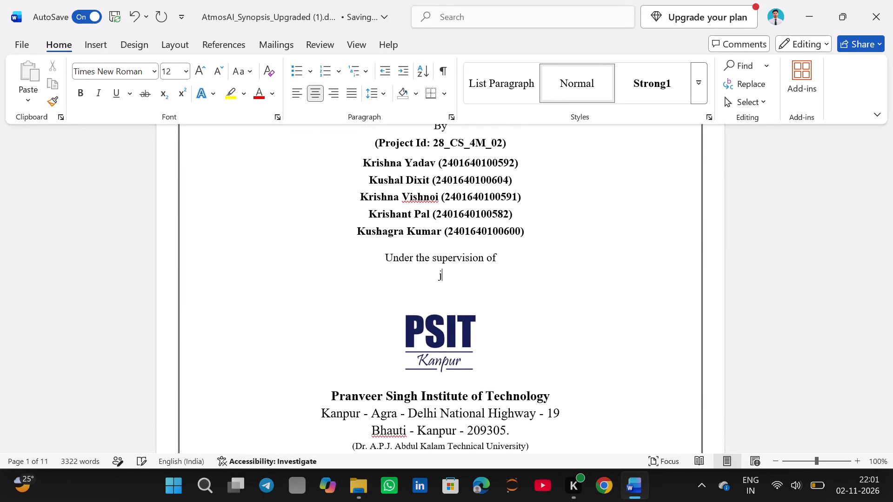
key(BackSpace)
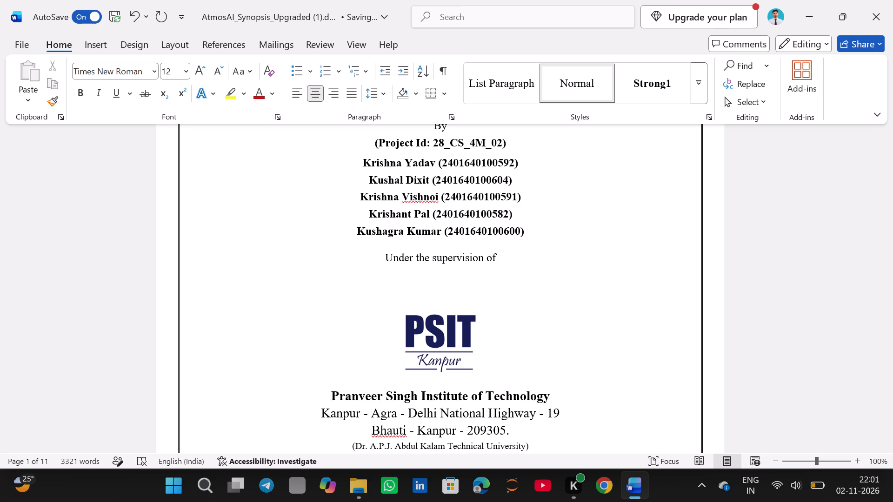
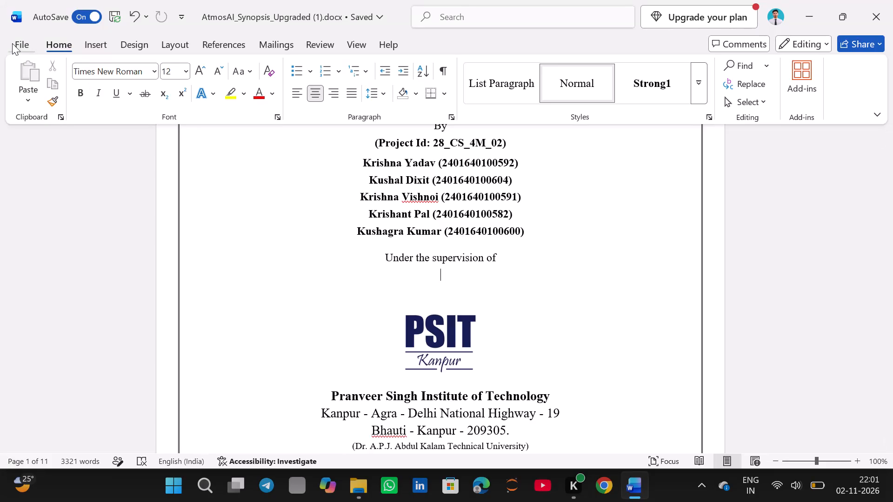
Open Major Project Synopsis_Format 2026-27.docx from the recent Downloads files and copy its "Supervisor Name" and "(Designation)" lines.
click(16, 43)
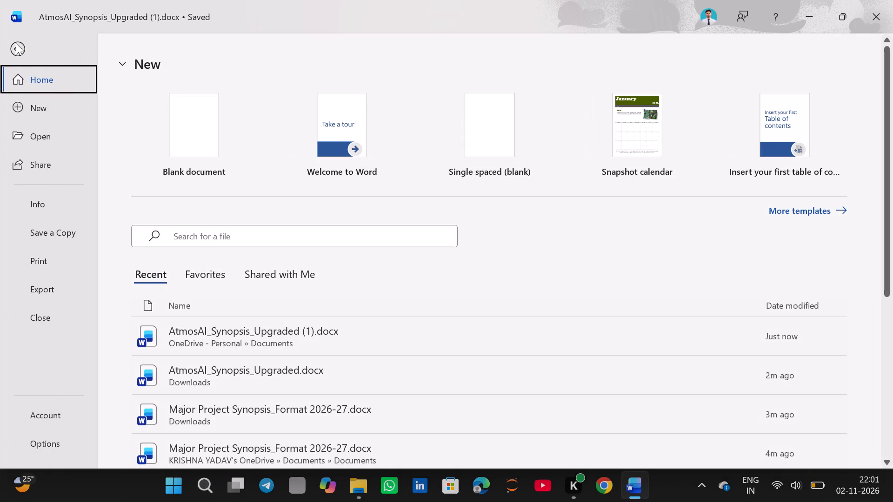
scroll(400, 303, down, 1)
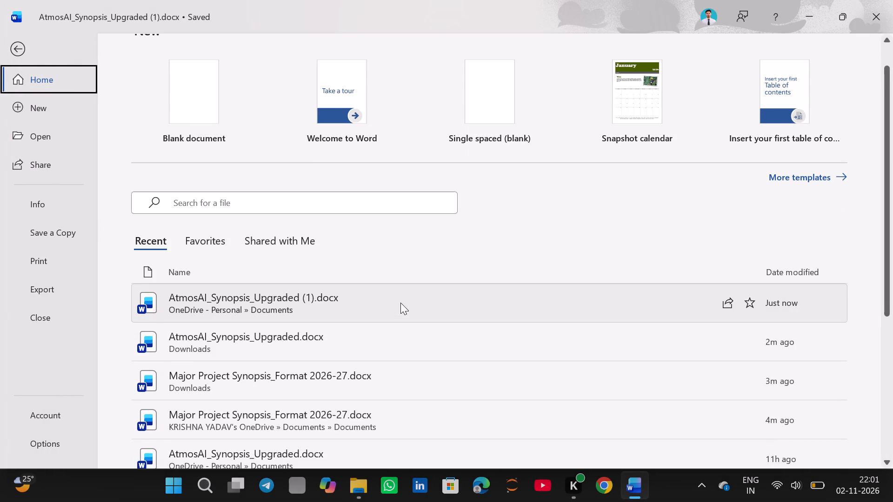
double_click(353, 373)
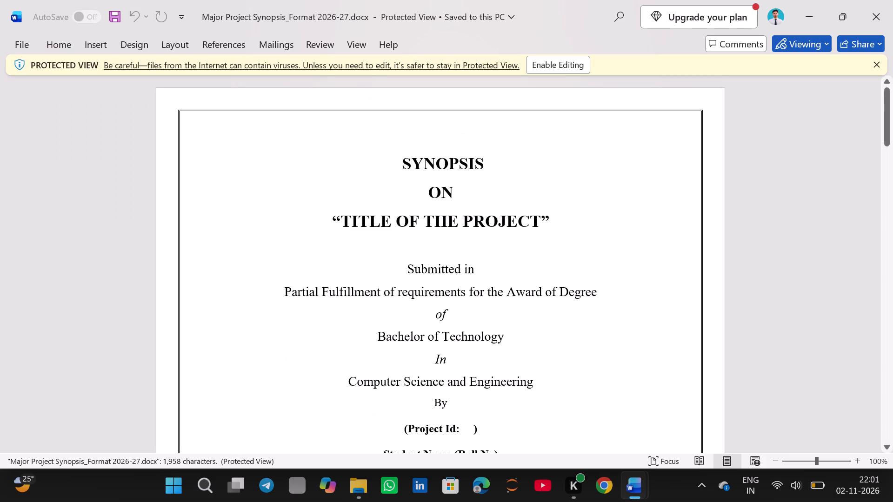
scroll(481, 386, down, 1)
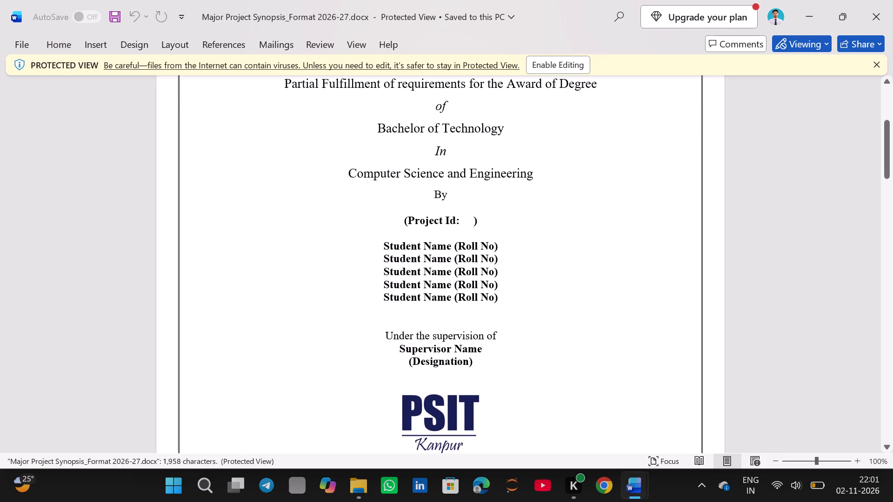
drag(476, 364, 401, 353)
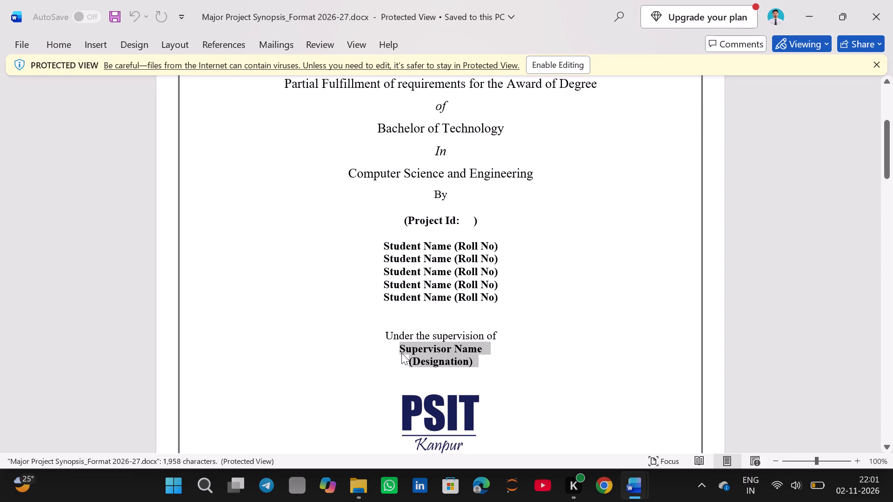
key(ctrl+c)
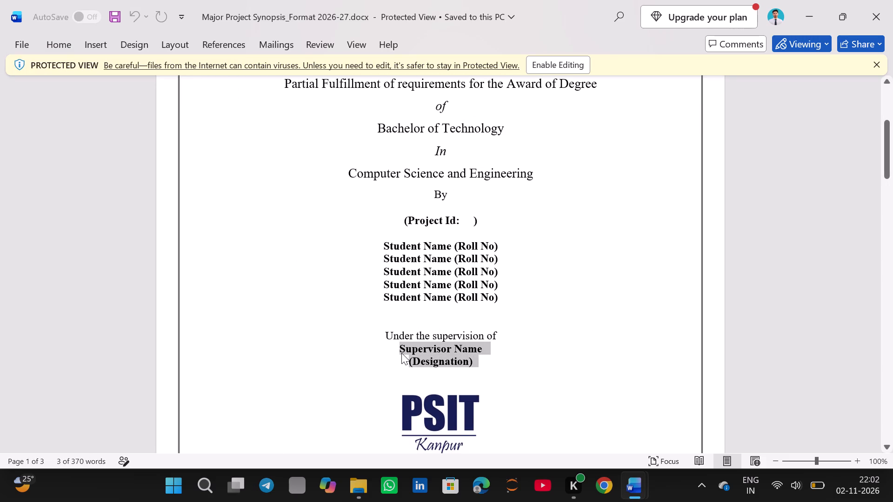
Close the Major Project Synopsis_Format 2026-27 document and return to the AtmosAI synopsis.
click(21, 40)
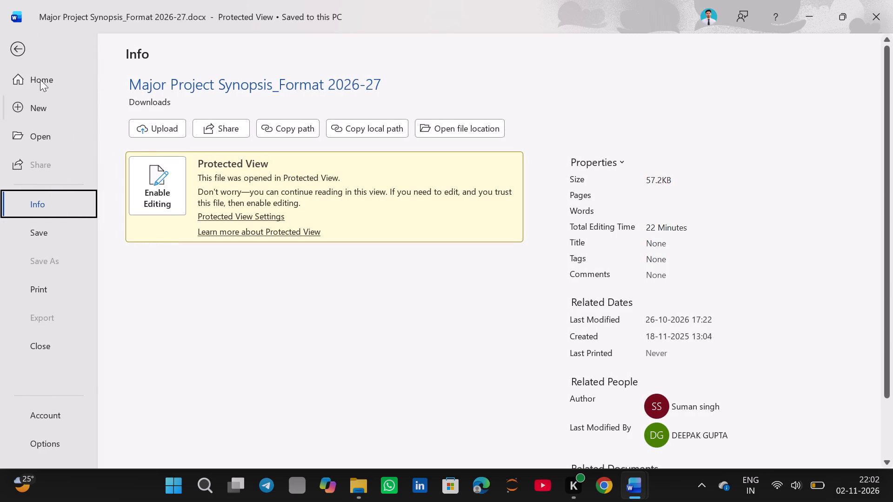
click(19, 44)
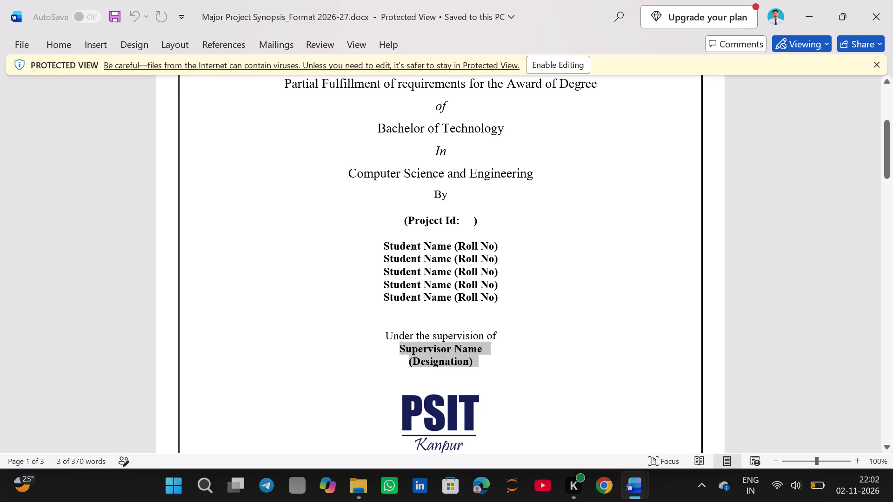
click(20, 43)
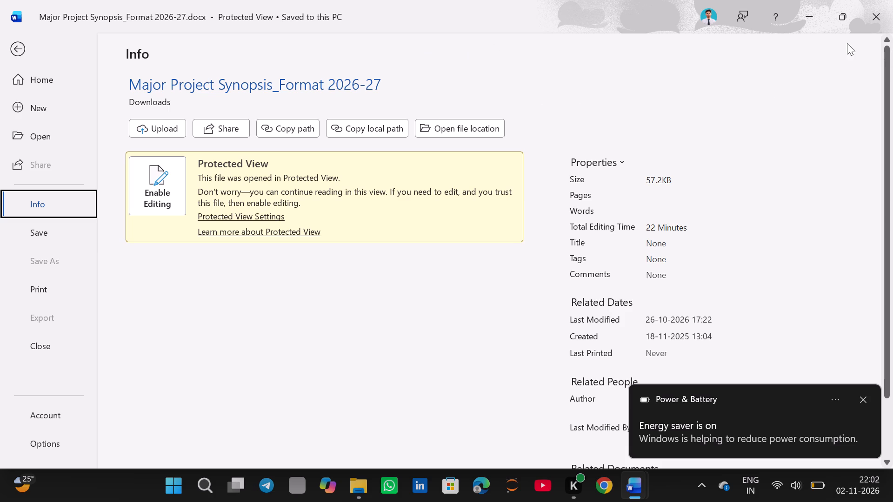
click(15, 44)
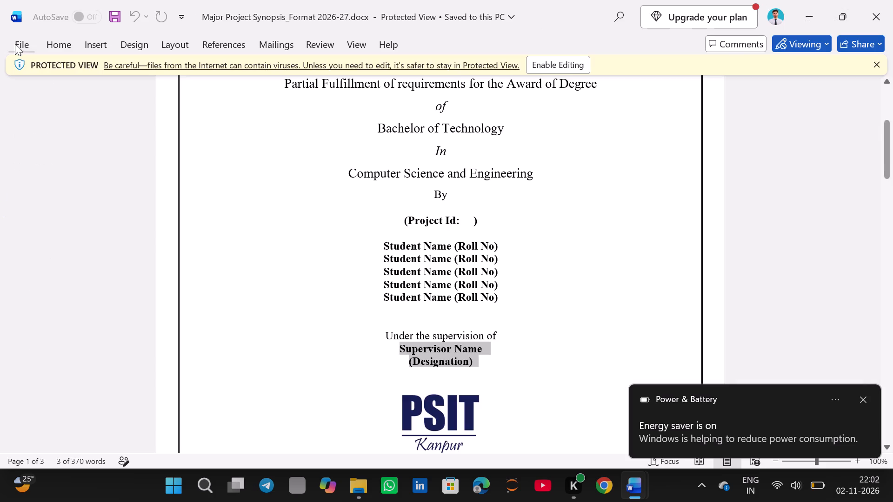
click(878, 66)
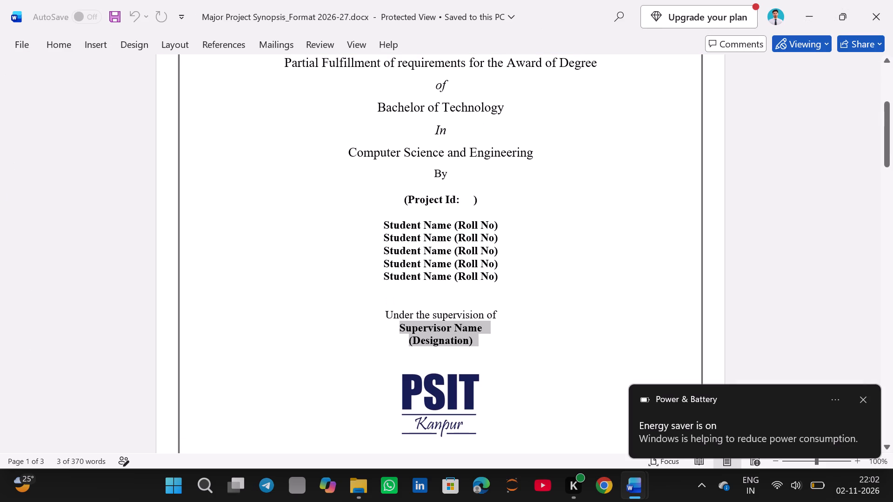
scroll(193, 95, up, 4)
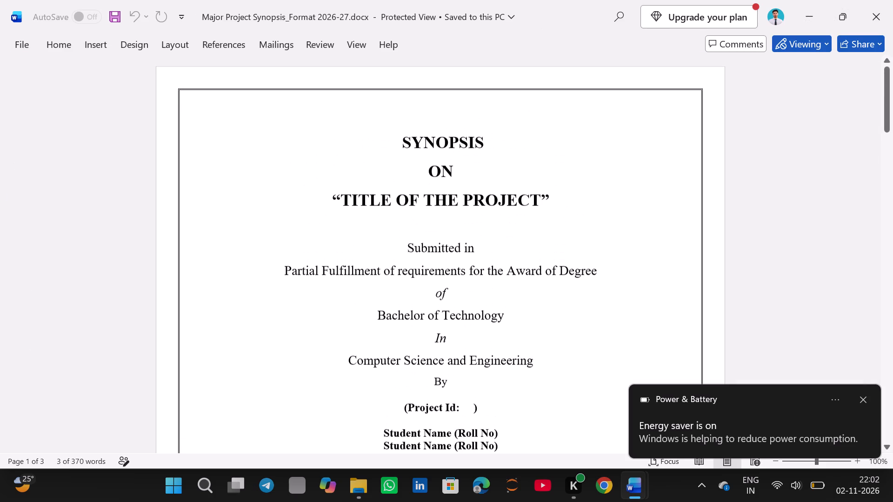
scroll(193, 95, up, 2)
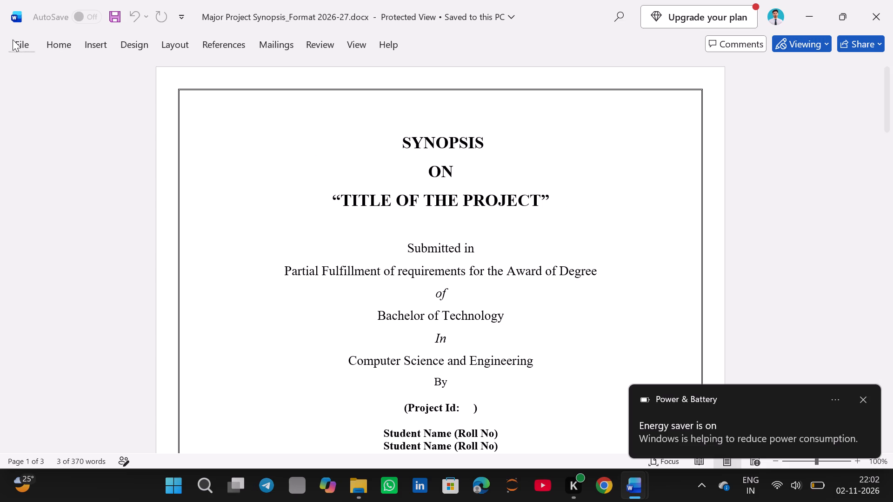
click(881, 3)
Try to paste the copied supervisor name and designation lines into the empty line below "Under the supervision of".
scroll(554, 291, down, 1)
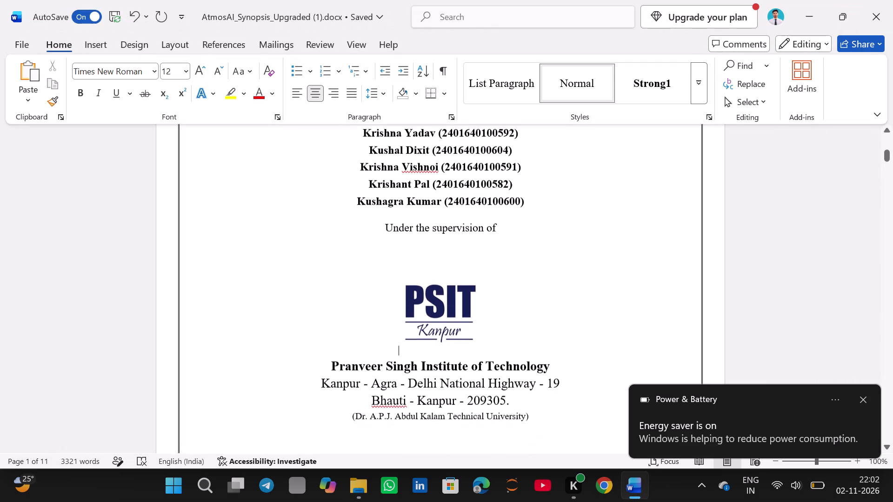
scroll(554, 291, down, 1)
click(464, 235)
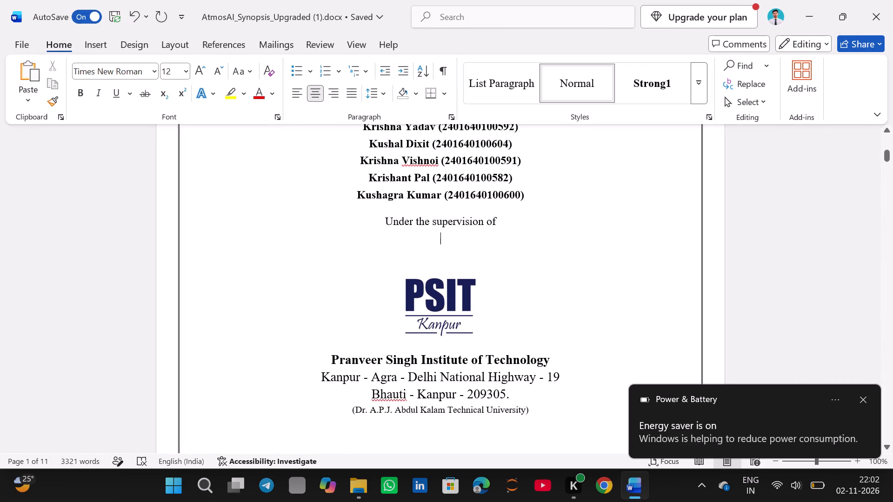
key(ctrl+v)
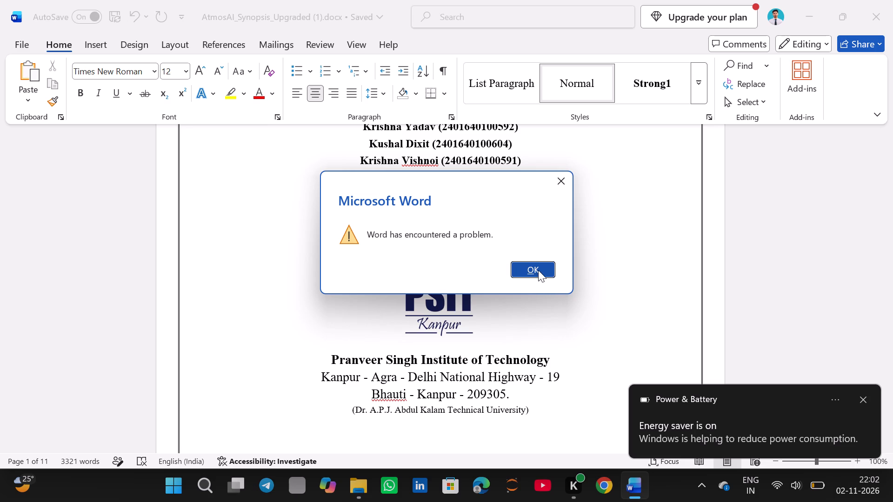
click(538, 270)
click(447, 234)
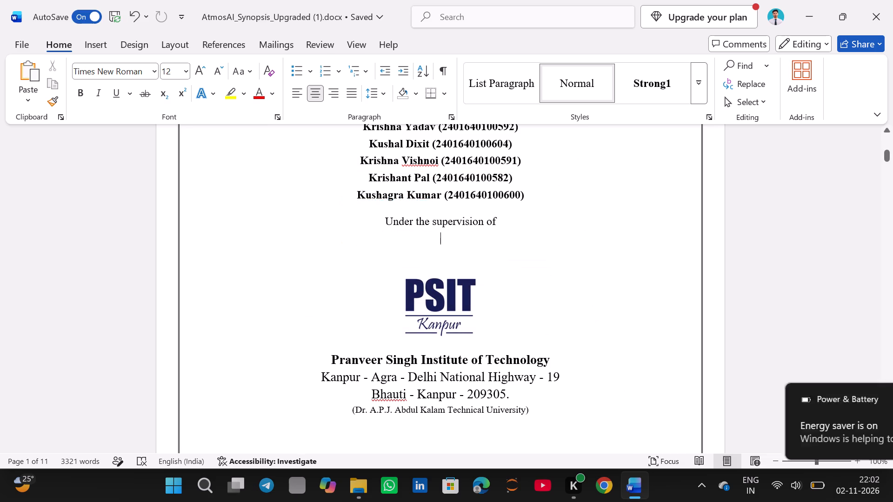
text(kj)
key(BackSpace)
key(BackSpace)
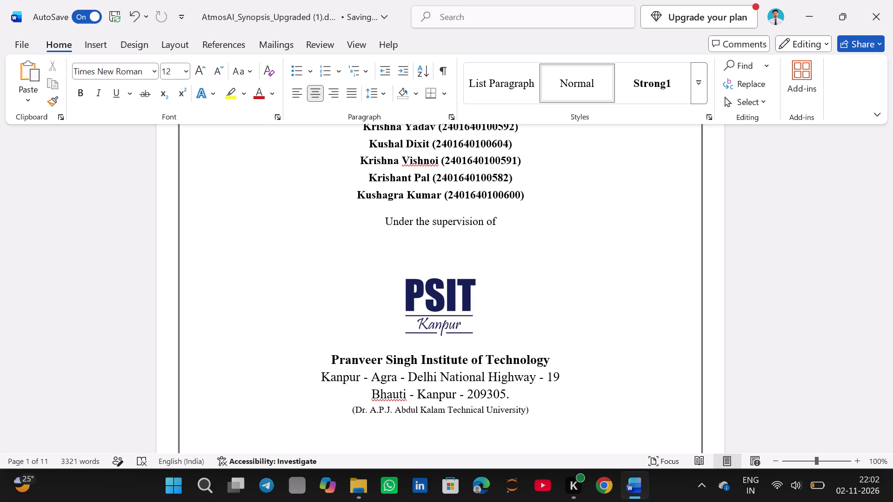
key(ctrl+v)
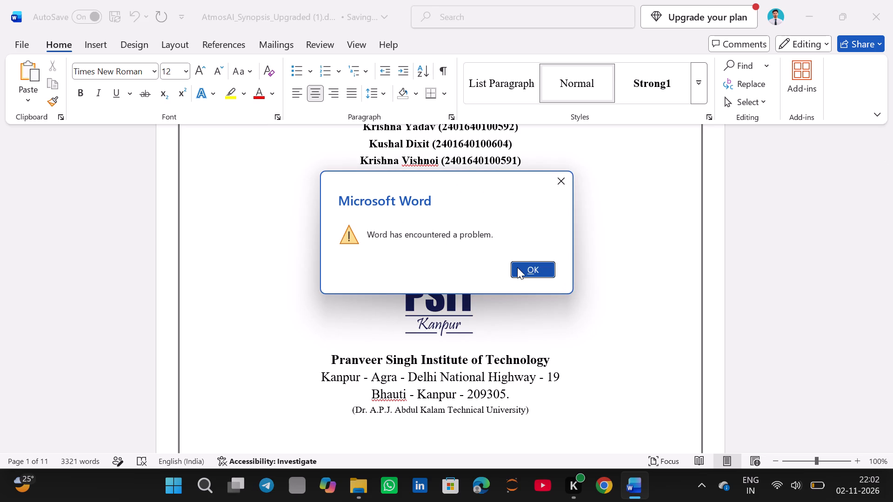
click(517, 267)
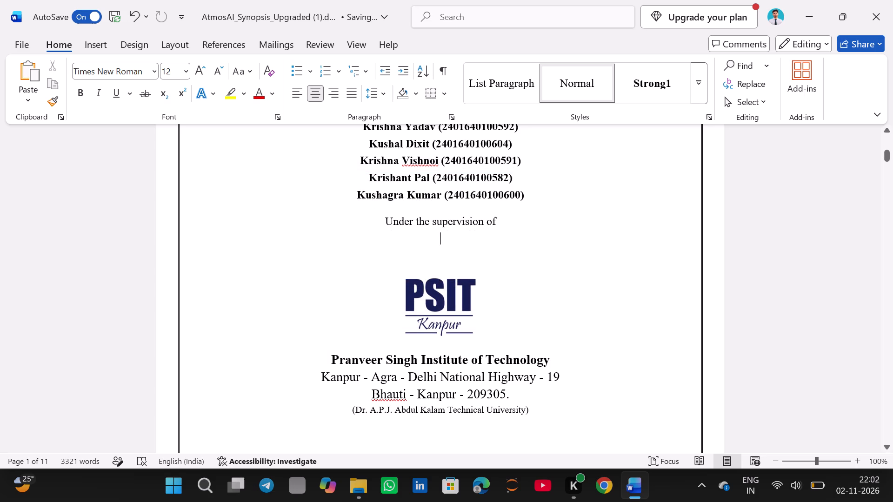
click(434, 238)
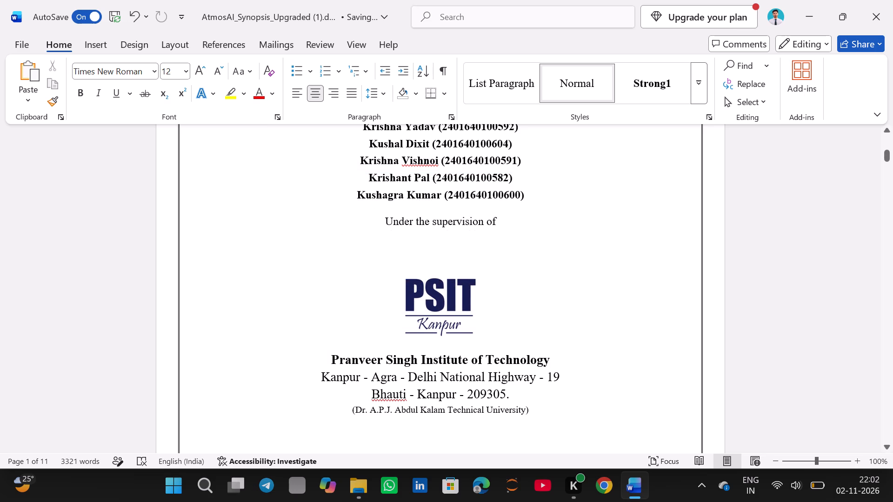
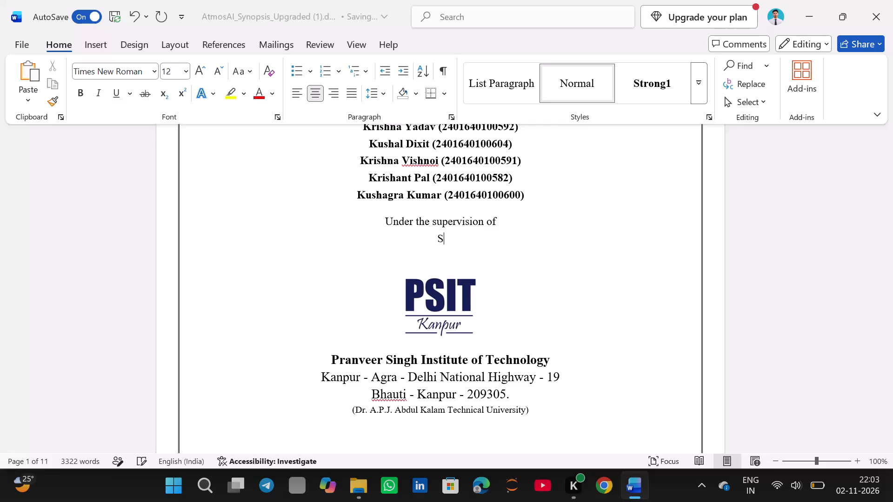
Complete the line below "Under the supervision of" as "Supervisor Name" and add "(Designation)" on the line beneath it.
text(uper)
text(visor)
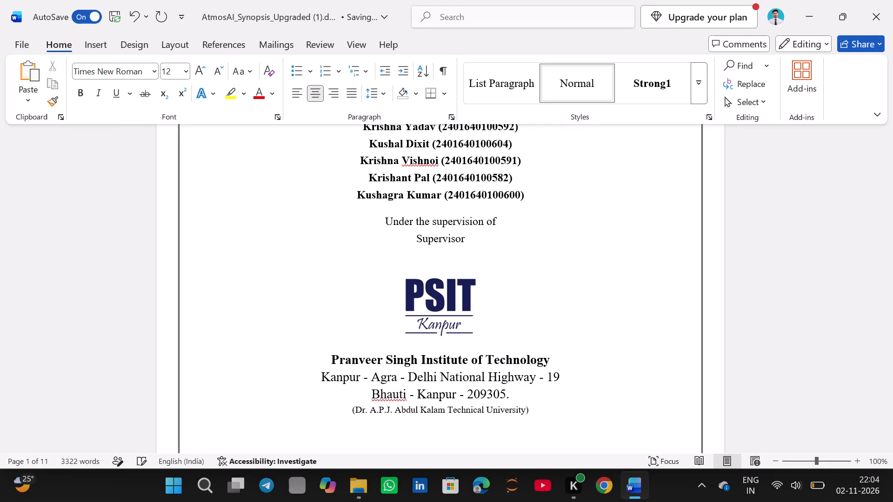
key(space)
text(Name)
key(Return)
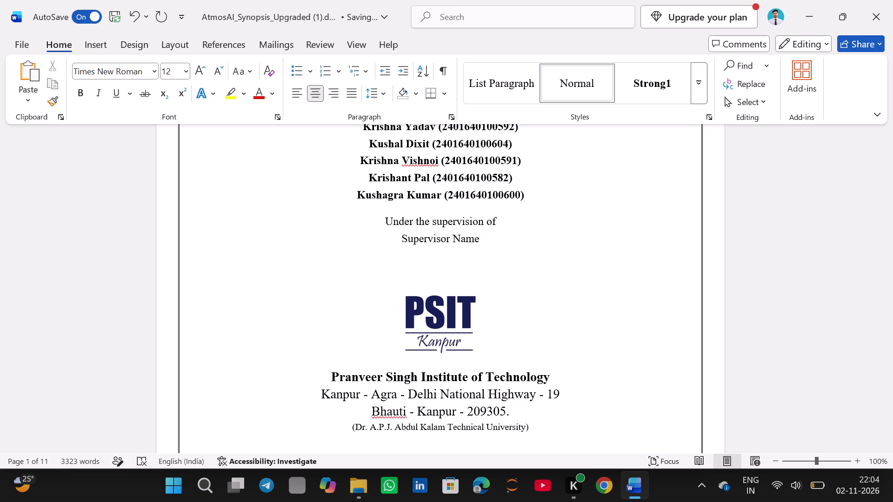
text(Desi)
key(g)
text(nation)
key(shift+parenright)
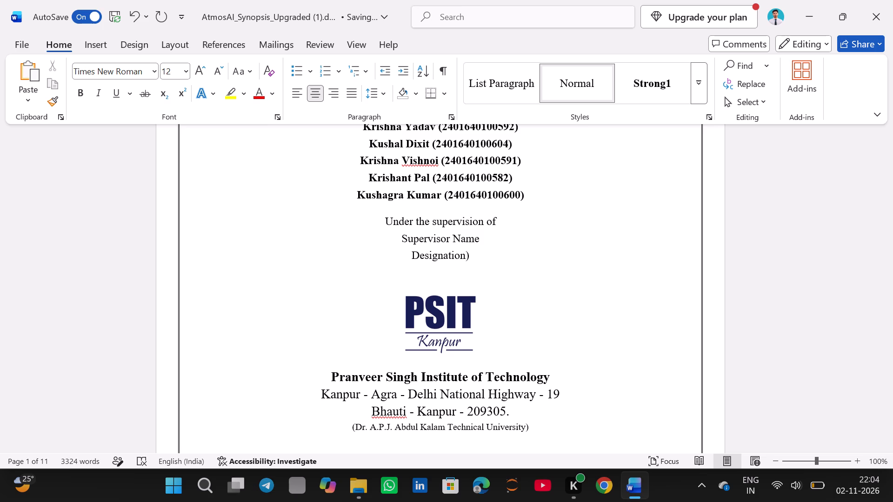
key(Left)
key(Left)
key(Left)
key(Left)
key(Left)
key(Left)
key(Left)
key(Left)
key(Left)
key(Left)
key(Left)
key(Left)
key(shift+parenleft)
Make the "Supervisor Name" and "(Designation)" lines on the cover page bold.
drag(472, 258, 402, 242)
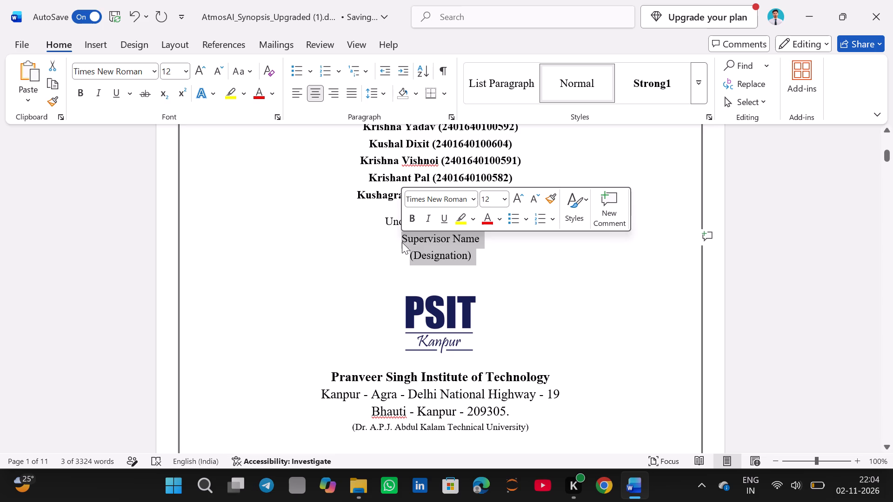
click(412, 219)
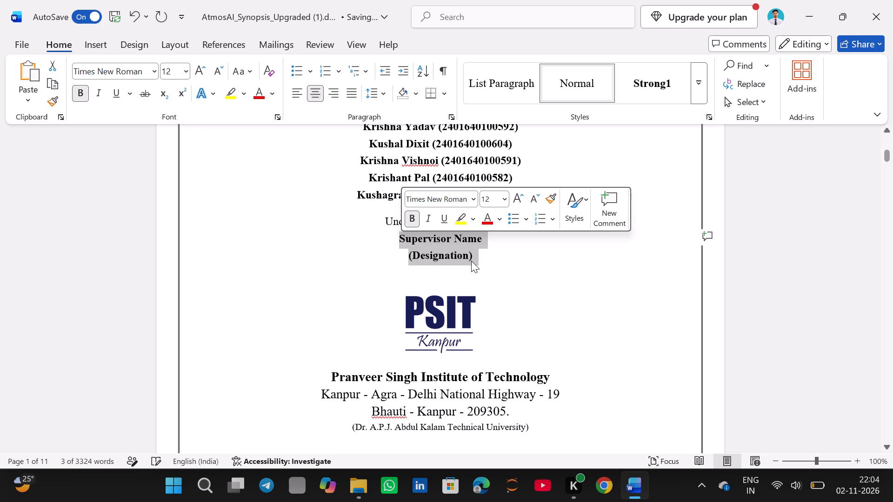
click(481, 252)
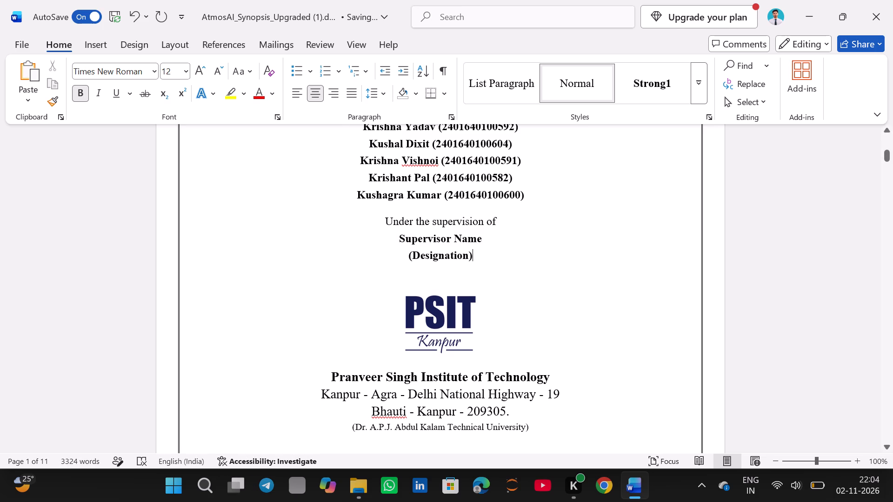
Review the synopsis from the cover page through the literature survey and feasibility study to the Methodology / Planning of Work section.
scroll(542, 233, up, 1)
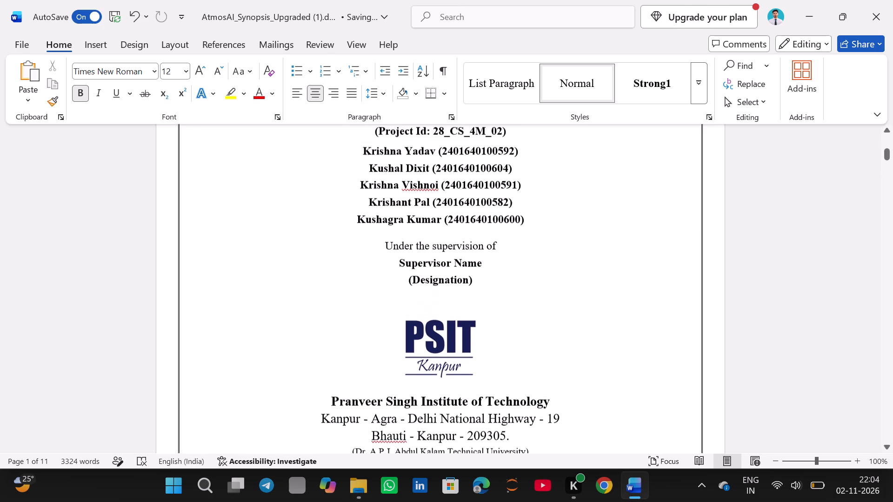
scroll(542, 233, up, 1)
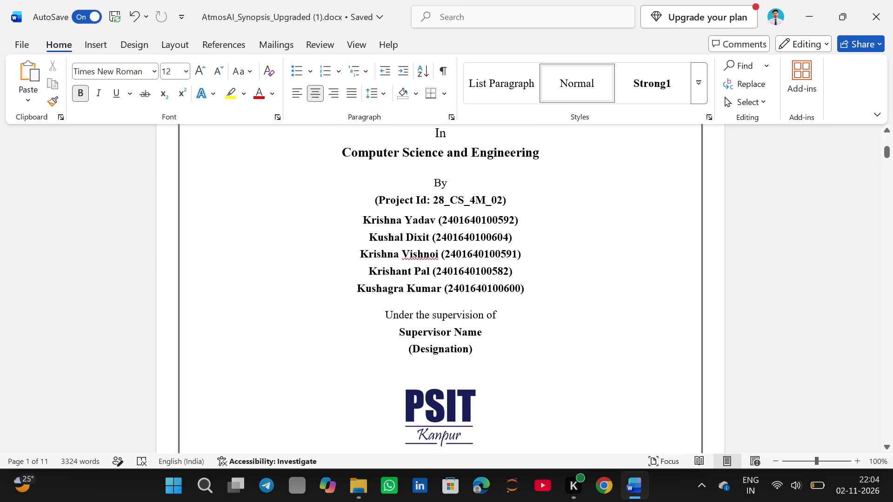
scroll(542, 233, up, 2)
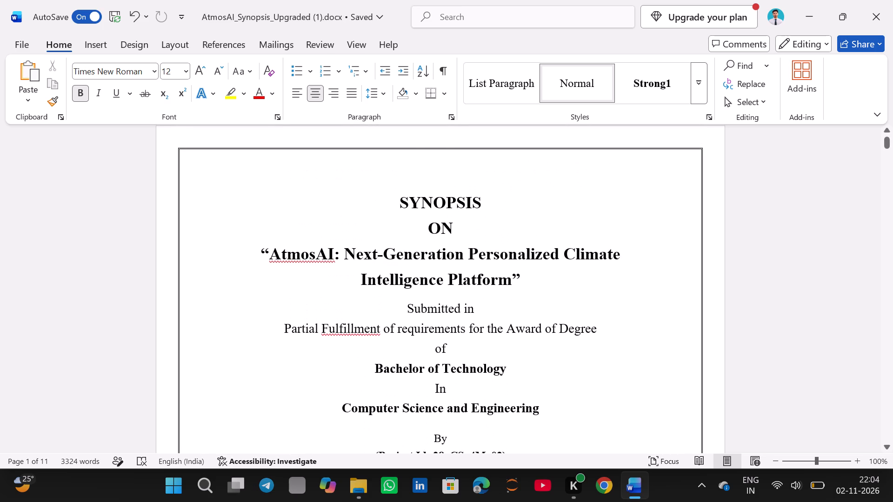
scroll(542, 233, down, 6)
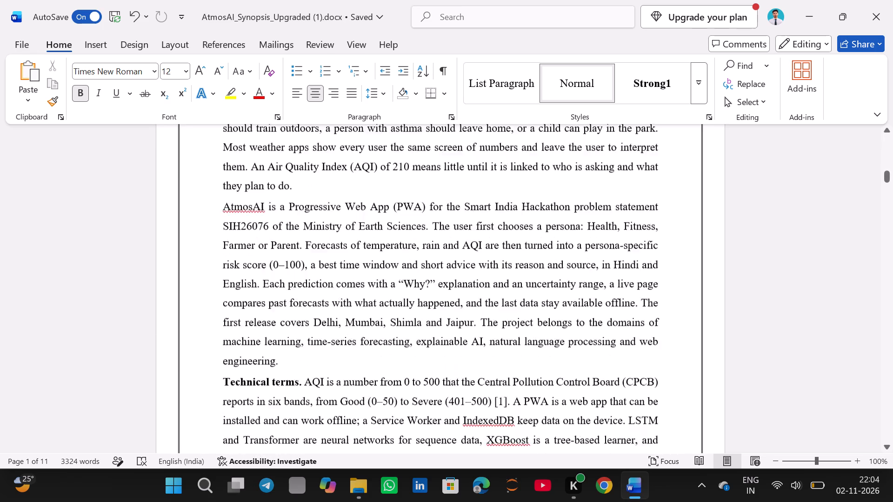
scroll(542, 233, down, 7)
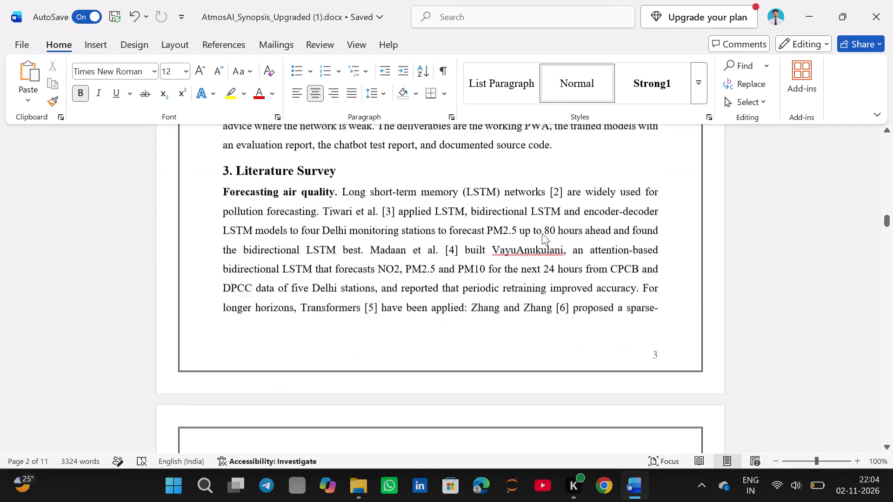
scroll(542, 233, down, 3)
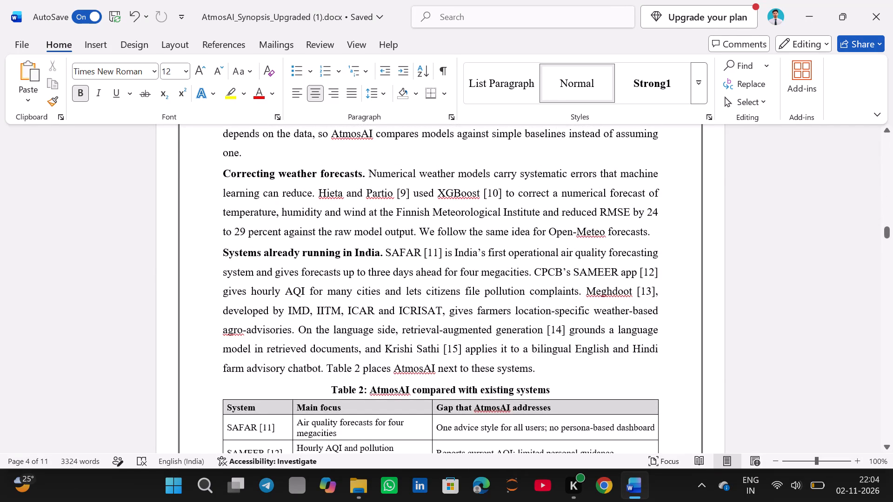
scroll(542, 233, down, 3)
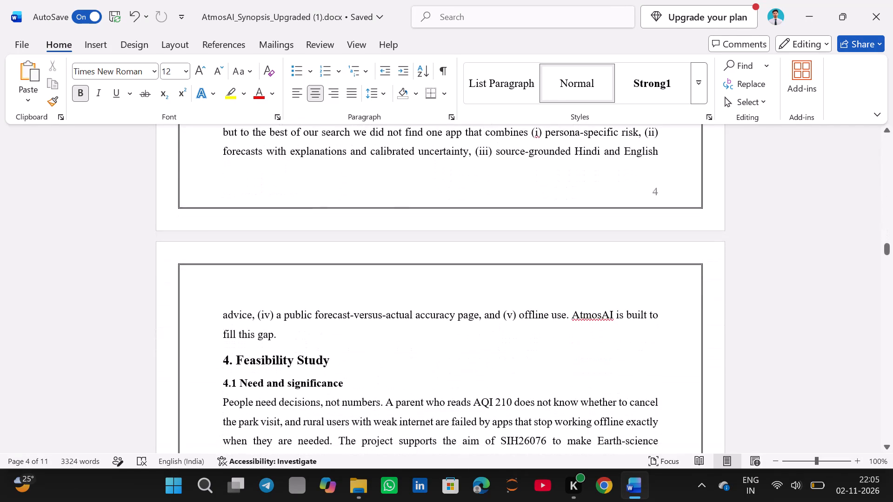
scroll(542, 233, down, 2)
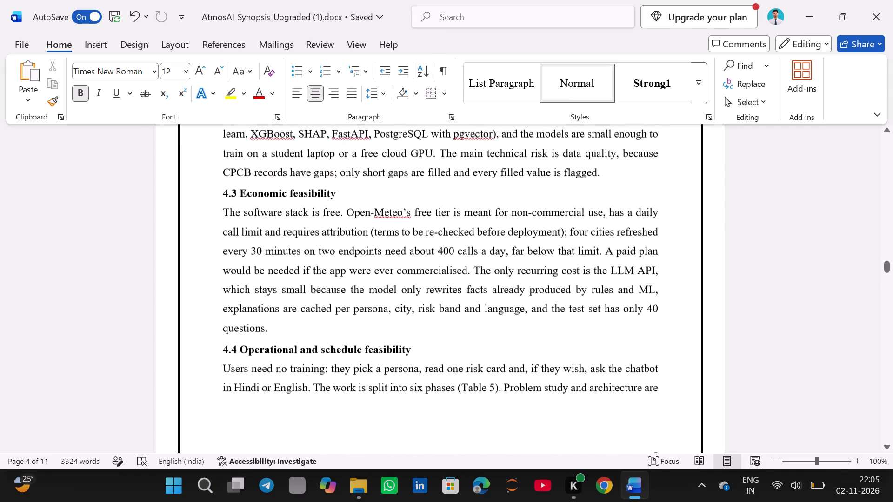
scroll(542, 233, down, 2)
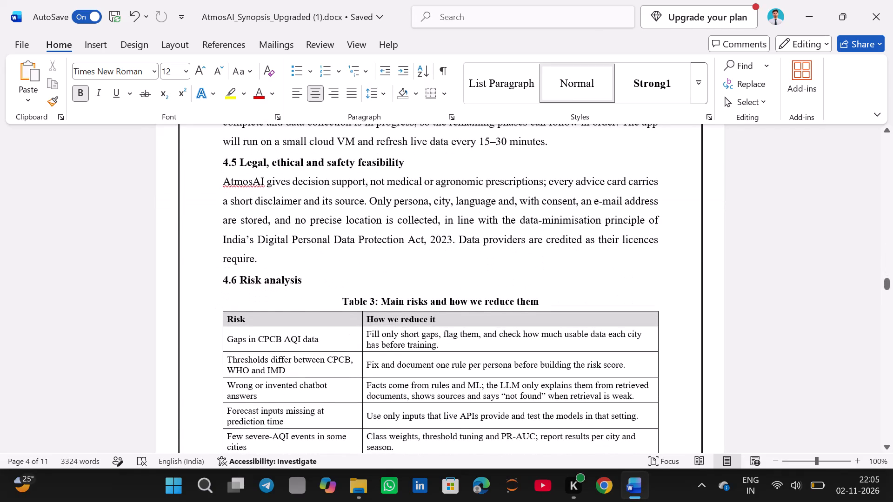
scroll(542, 233, down, 1)
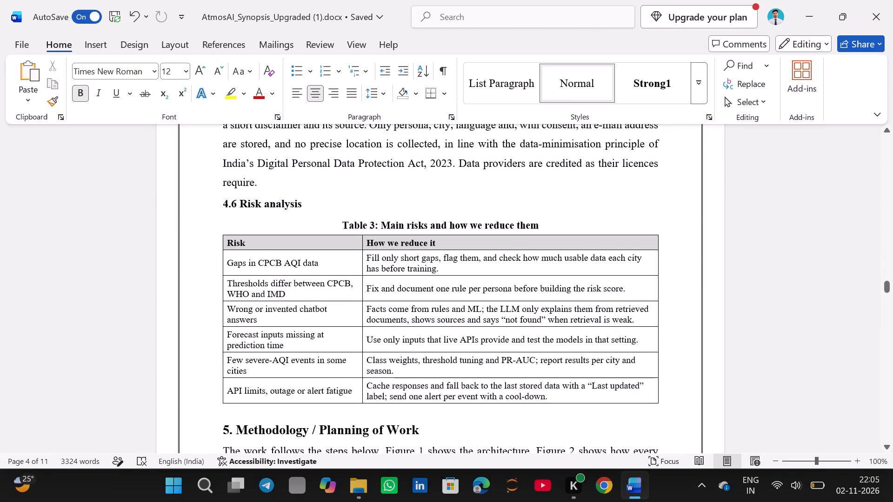
scroll(542, 233, down, 4)
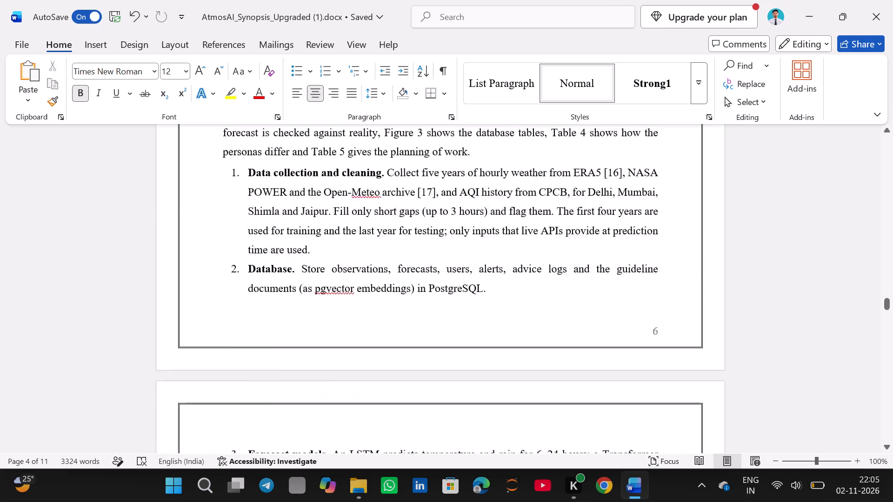
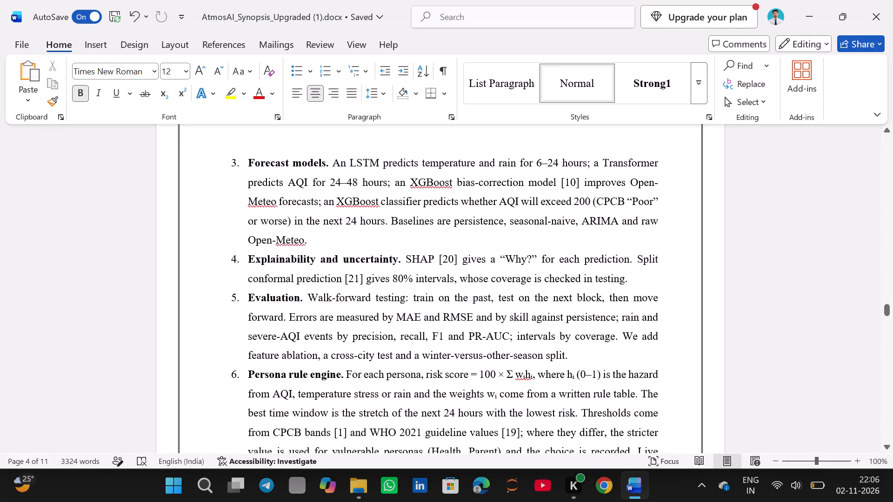
Check the "Forecast models" and "Explainability and uncertainty" items of the methodology, and look back through the synopsis to the cover page.
drag(312, 244, 251, 227)
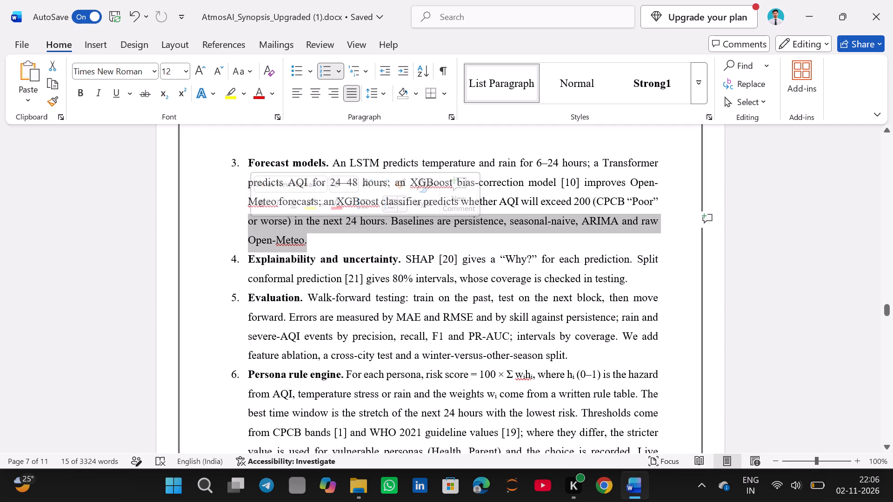
drag(398, 259, 319, 261)
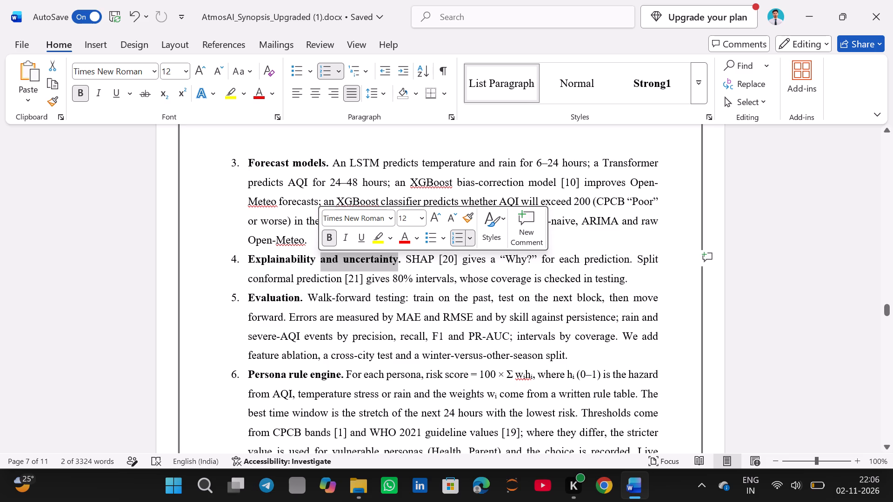
click(372, 273)
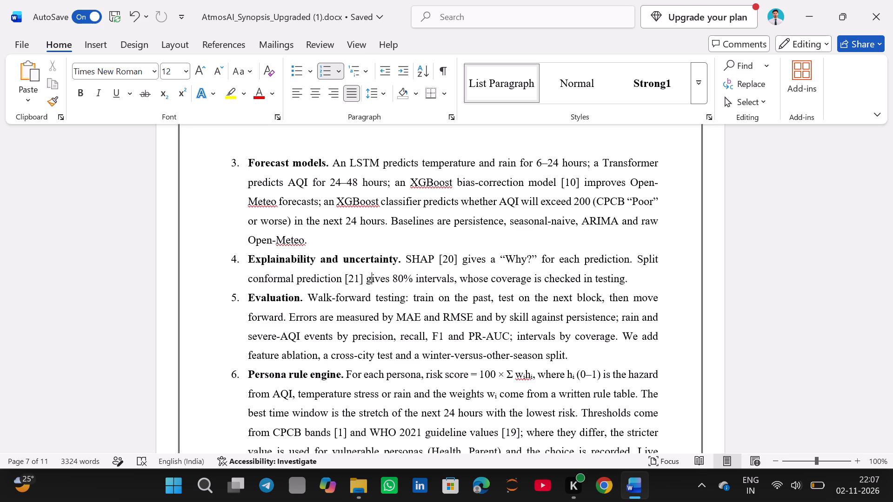
scroll(372, 273, up, 3)
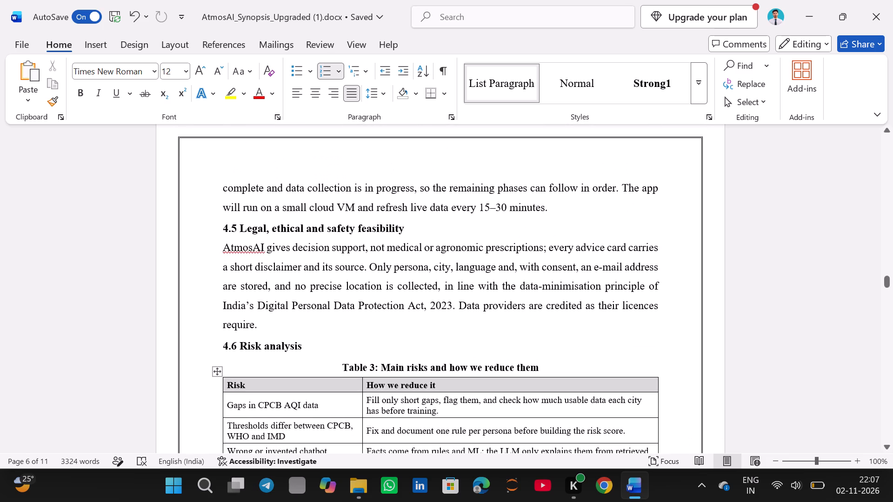
scroll(372, 273, up, 10)
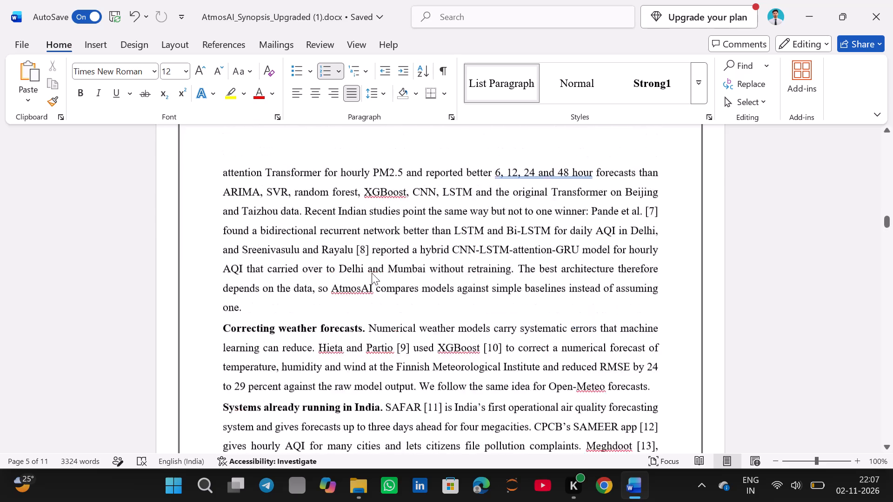
scroll(372, 273, up, 6)
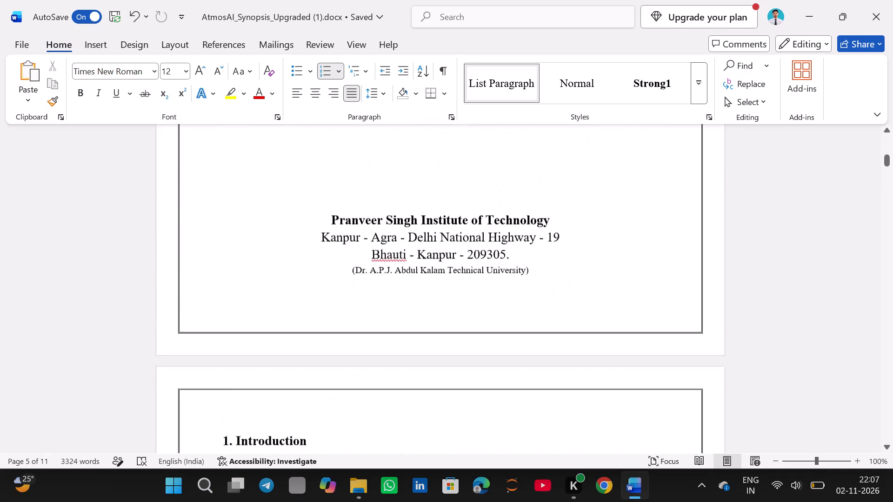
scroll(372, 273, up, 9)
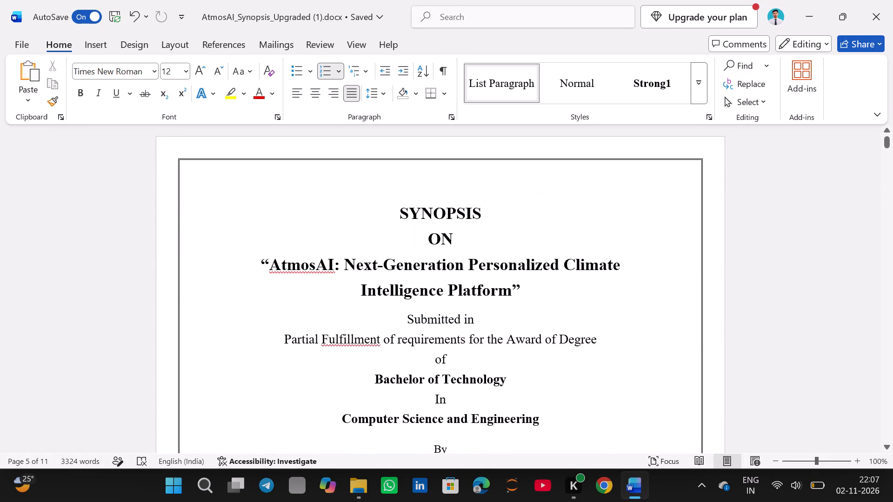
Review the whole synopsis from the cover page through the Software stack table to the last entry of the References.
scroll(372, 273, down, 1)
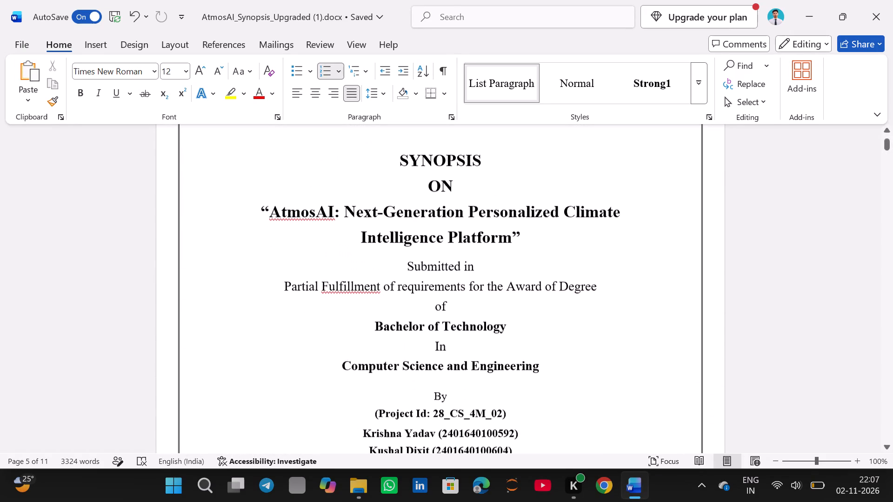
scroll(372, 273, down, 6)
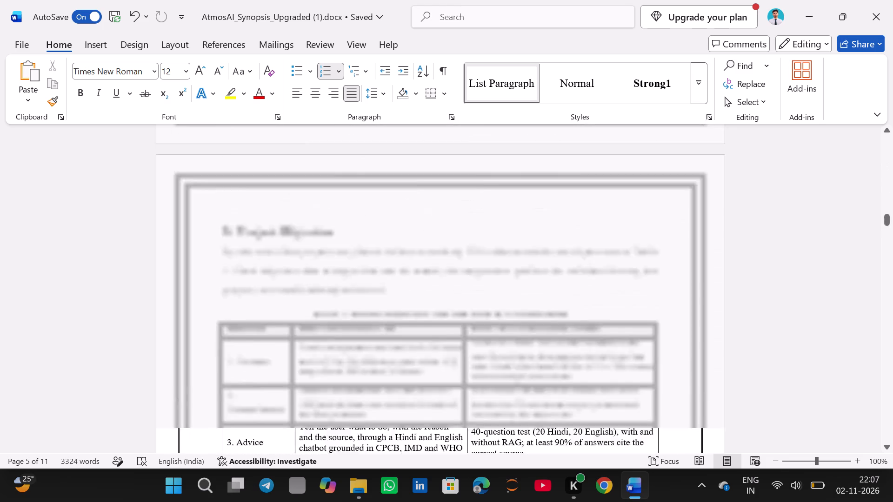
scroll(372, 273, down, 2)
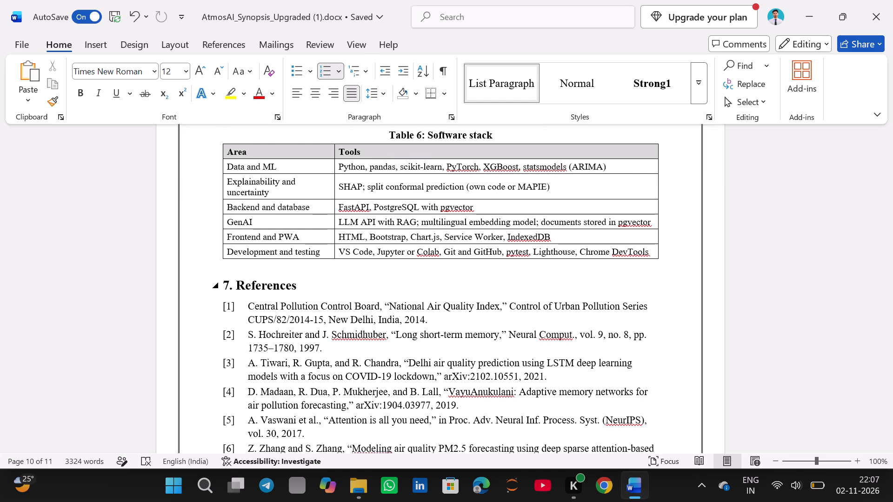
scroll(372, 273, down, 1)
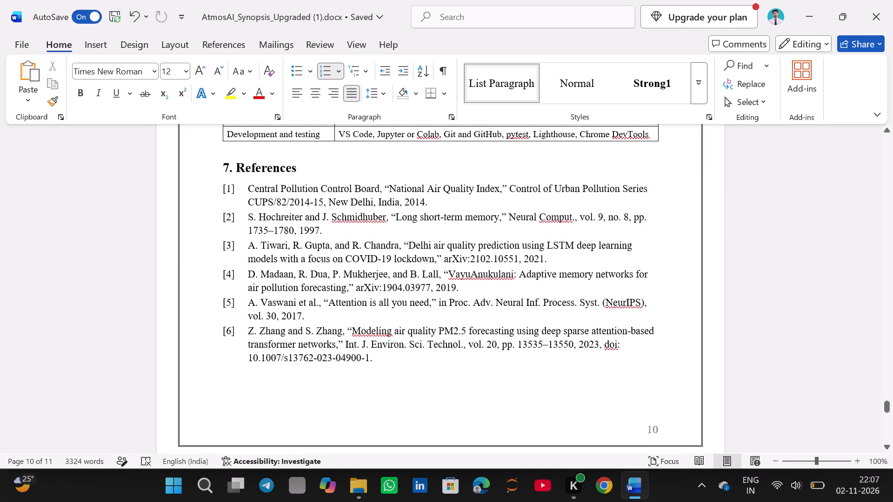
scroll(372, 273, down, 1)
ctrl+scroll(372, 273, up, 1)
ctrl+scroll(372, 273, down, 1)
scroll(372, 273, down, 1)
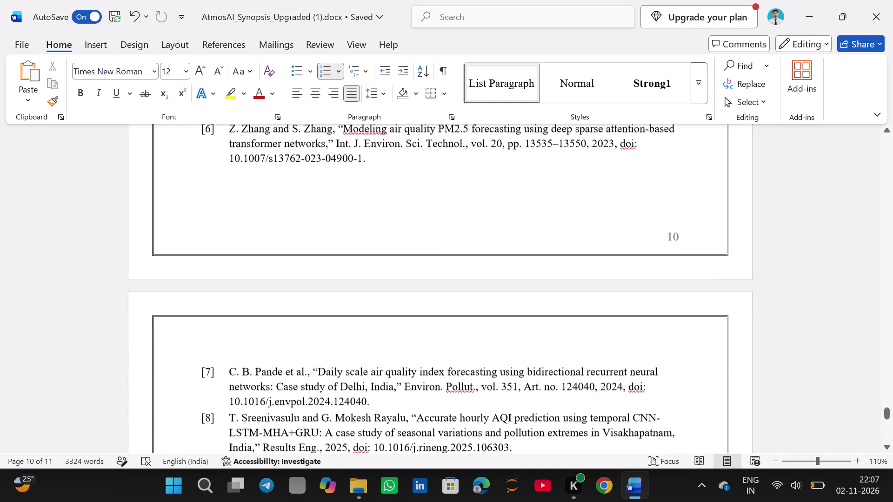
scroll(372, 273, down, 4)
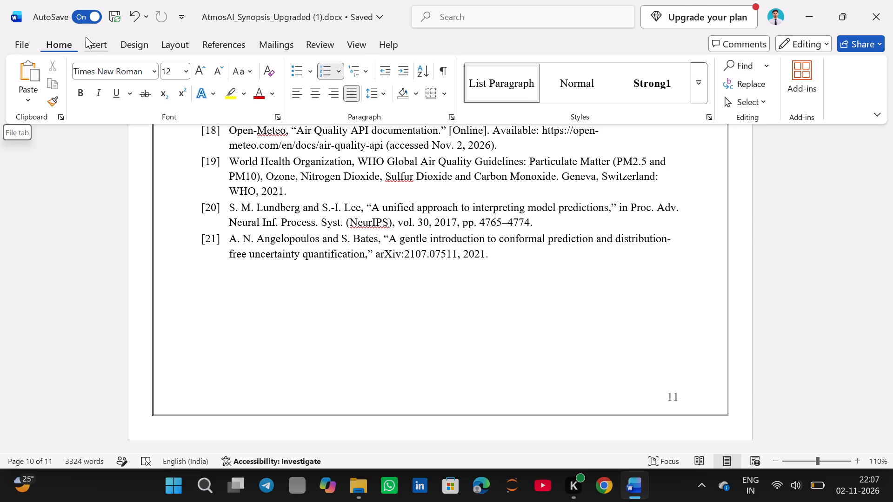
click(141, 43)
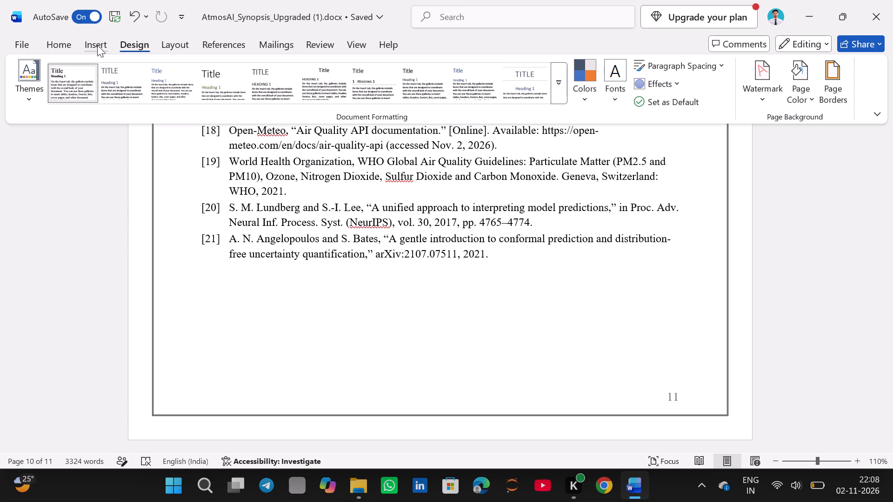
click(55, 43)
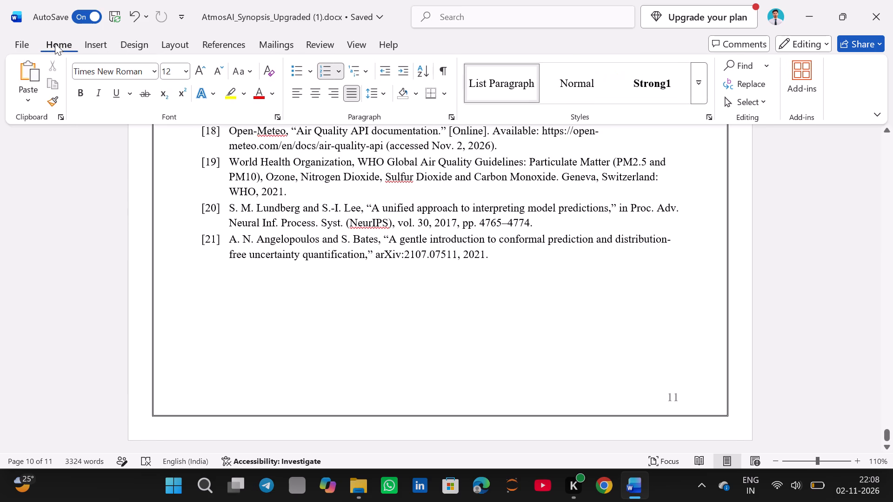
Reopen AtmosAI_Synopsis_Upgraded (1).docx from the recent files and look back through it from the References to the cover page.
click(20, 46)
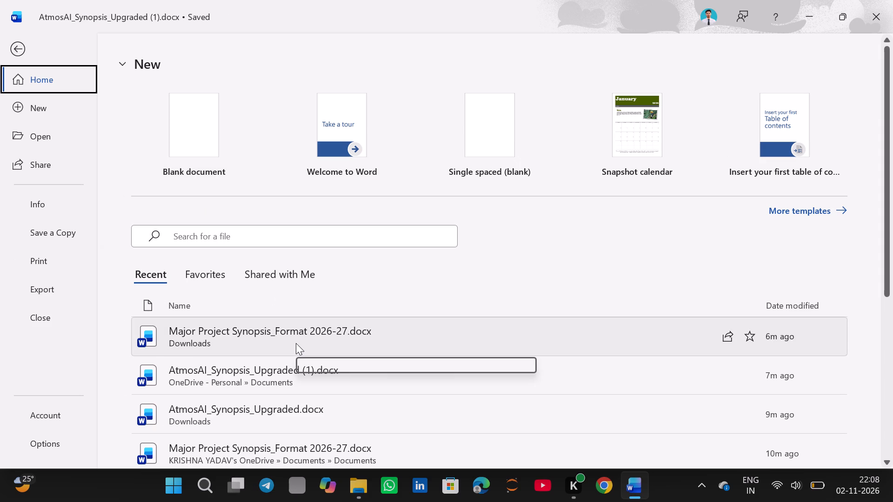
double_click(279, 379)
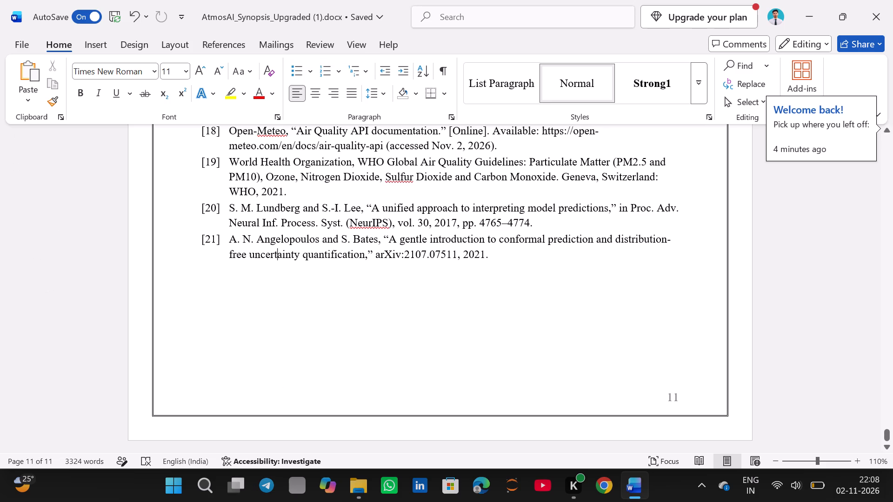
scroll(376, 296, up, 11)
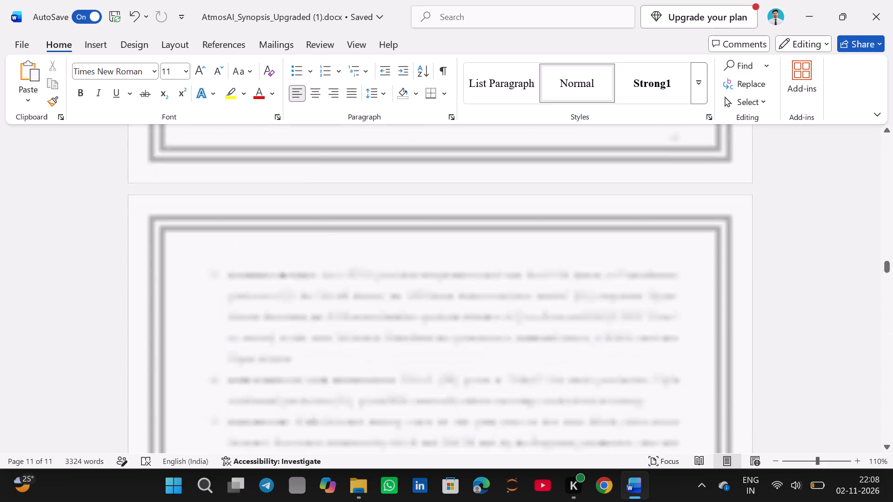
scroll(376, 296, up, 3)
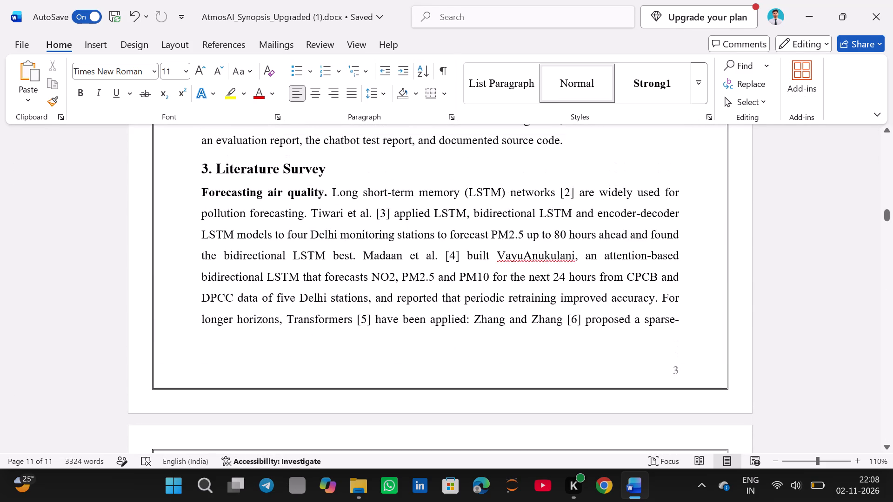
scroll(376, 296, up, 8)
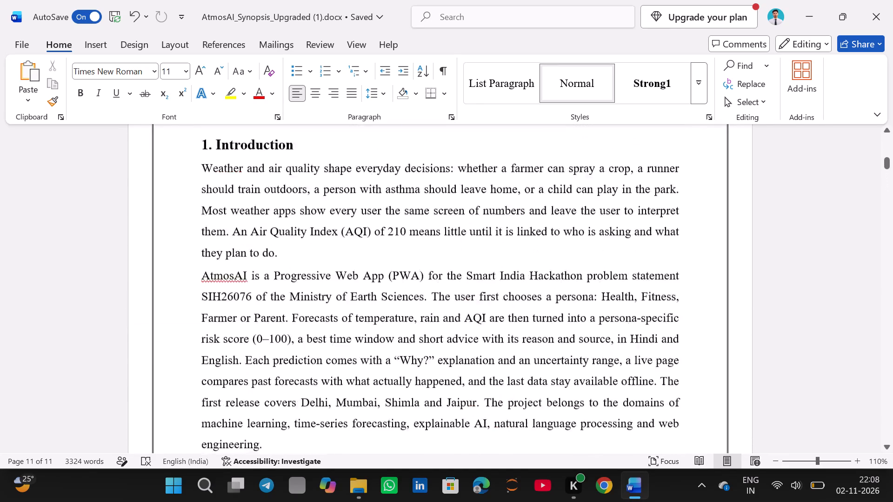
scroll(376, 296, up, 3)
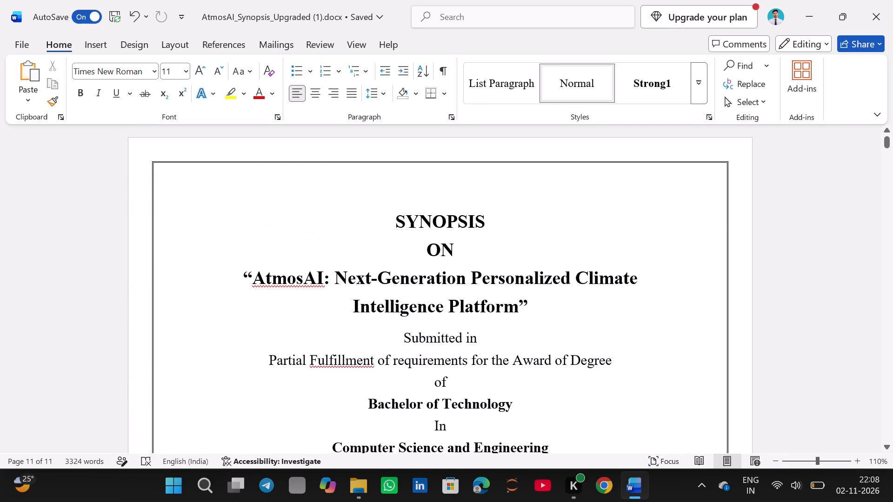
scroll(376, 296, up, 1)
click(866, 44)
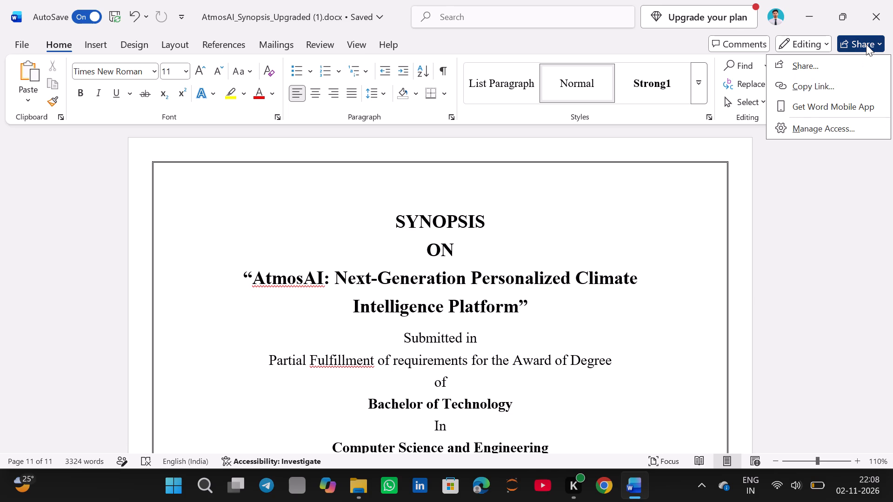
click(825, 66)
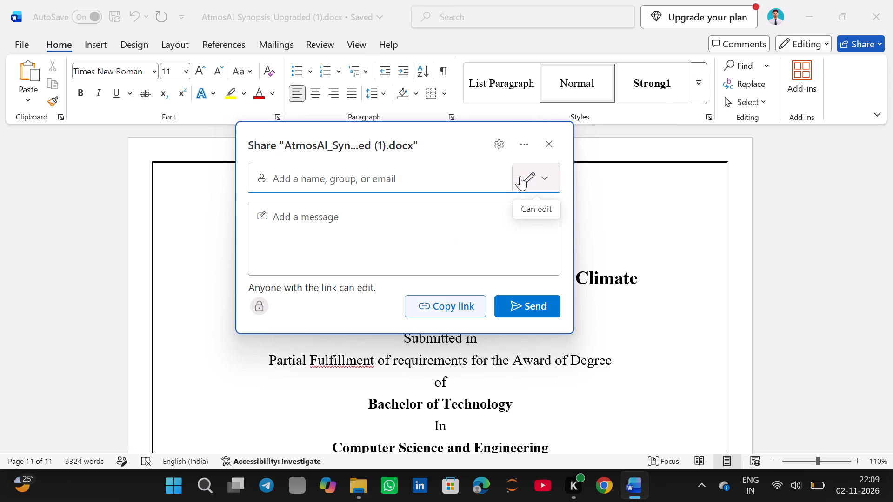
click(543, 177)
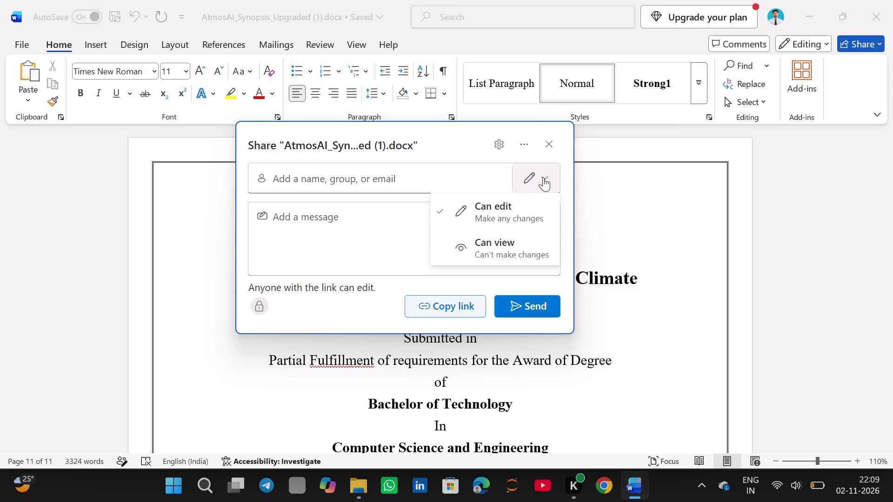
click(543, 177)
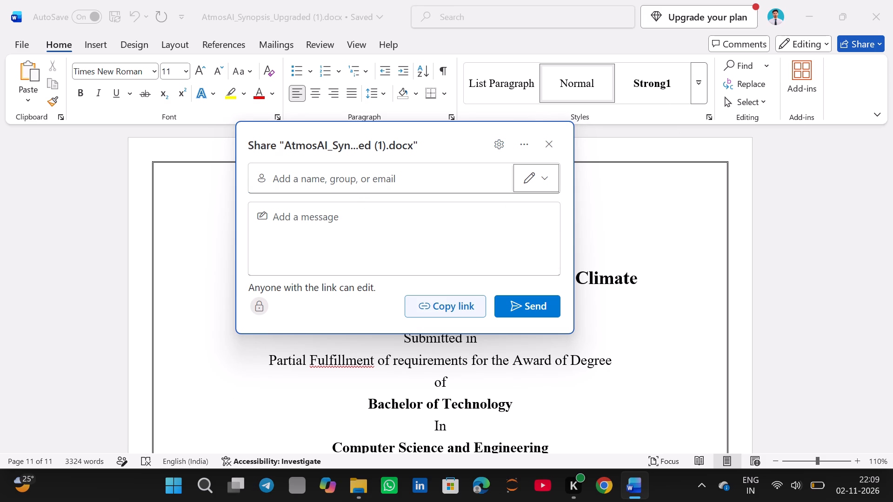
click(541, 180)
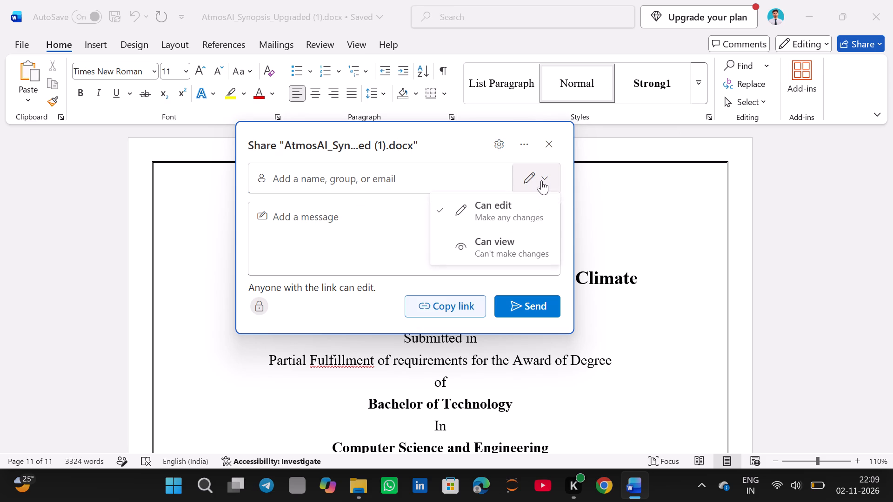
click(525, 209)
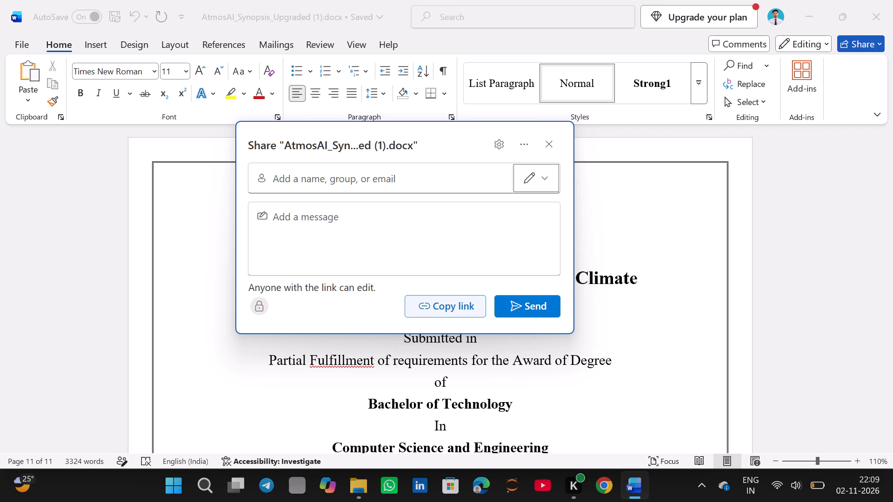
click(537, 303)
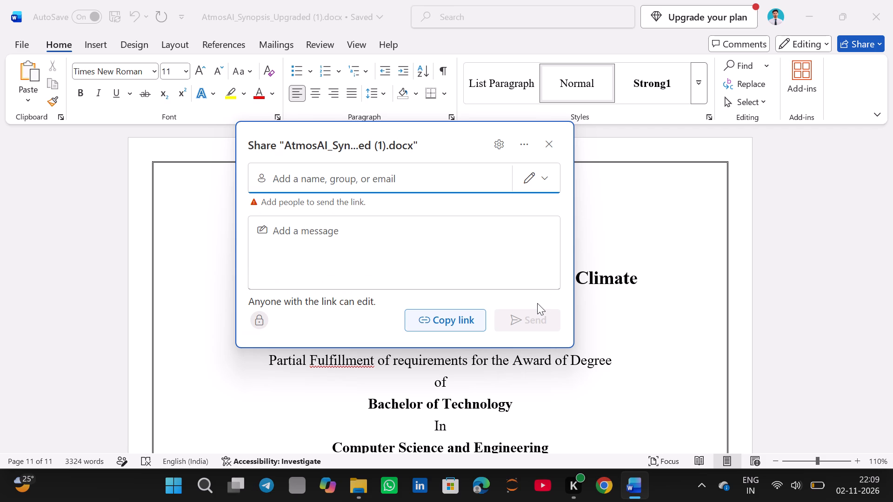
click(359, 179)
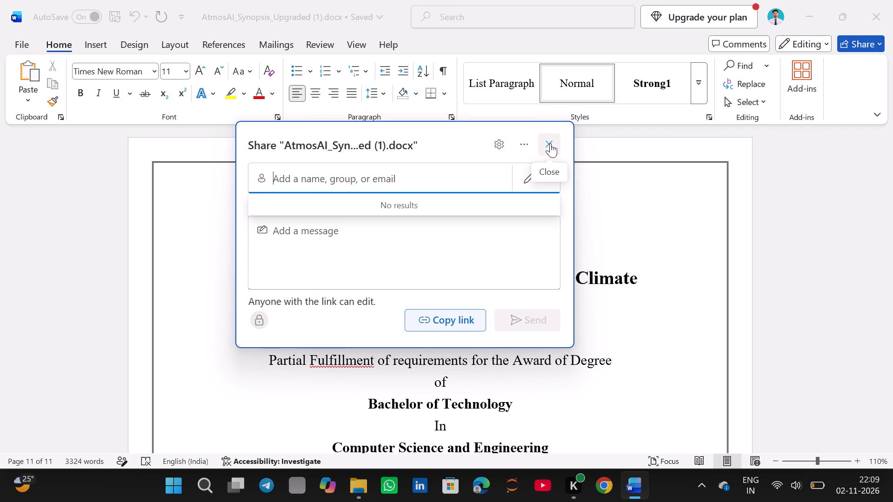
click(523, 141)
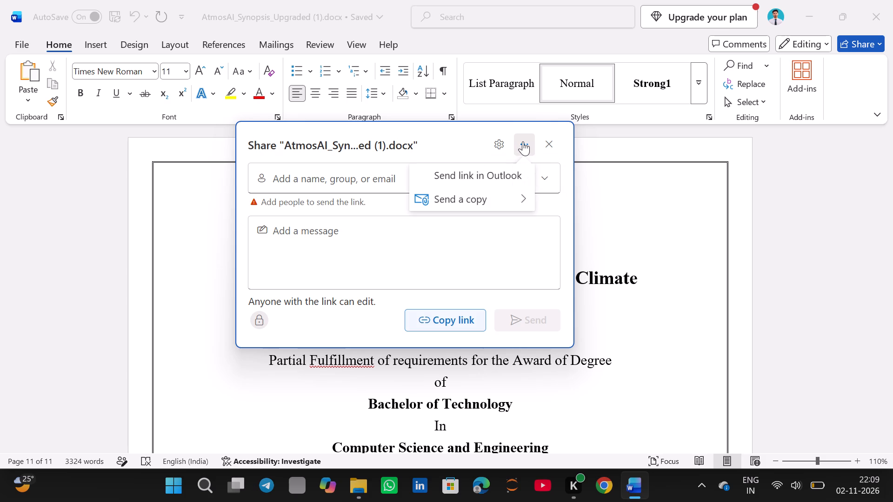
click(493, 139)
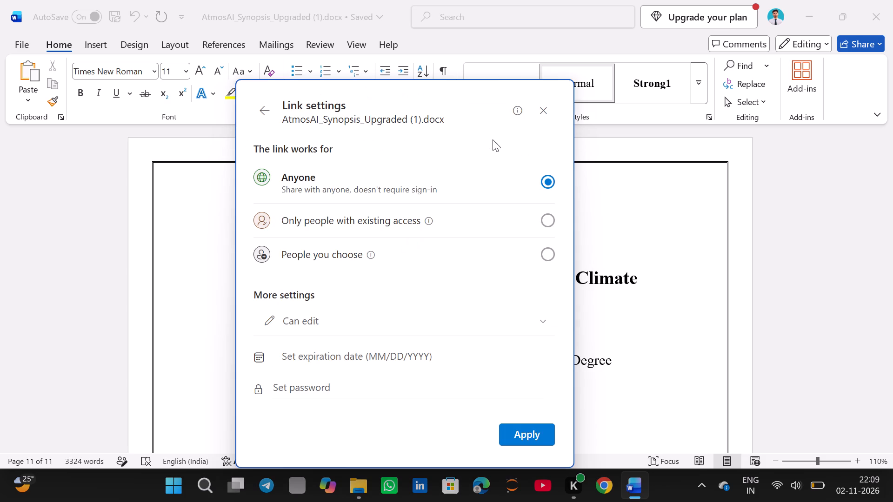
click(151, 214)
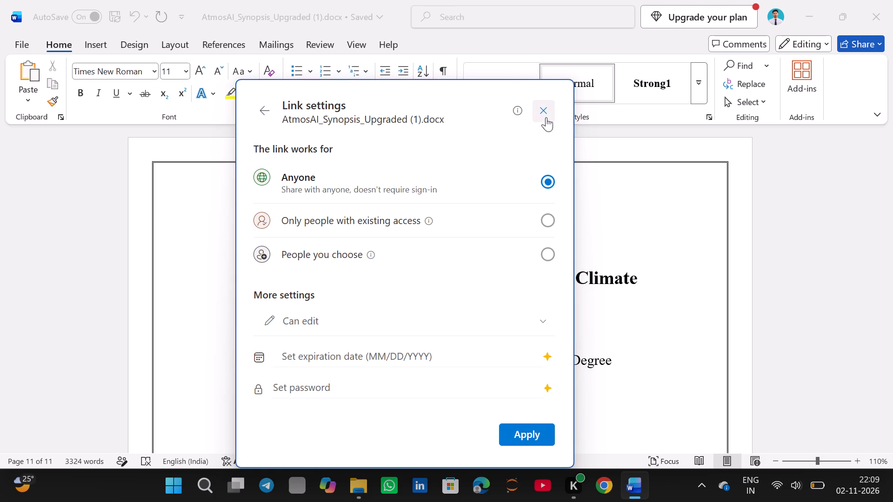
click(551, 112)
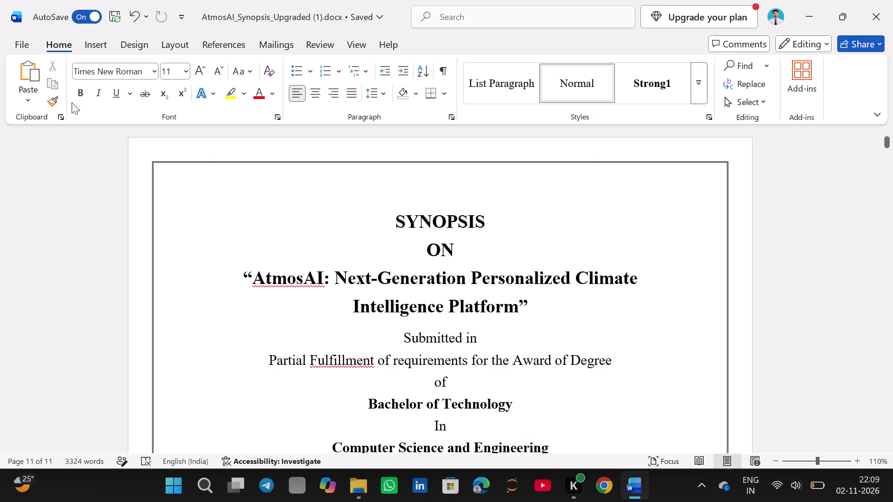
Save a copy of the synopsis in the Downloads folder as AtmosAI_Synopsis_Upgraded (1).docx, and close the document.
click(20, 46)
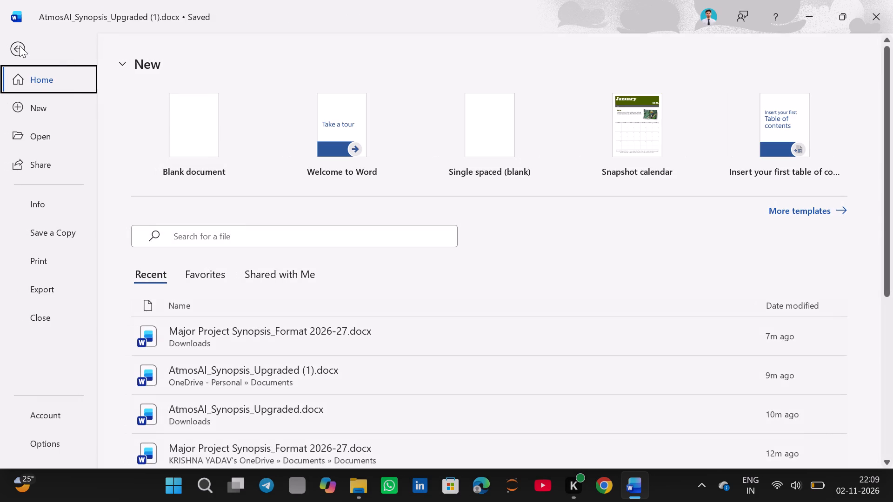
click(67, 229)
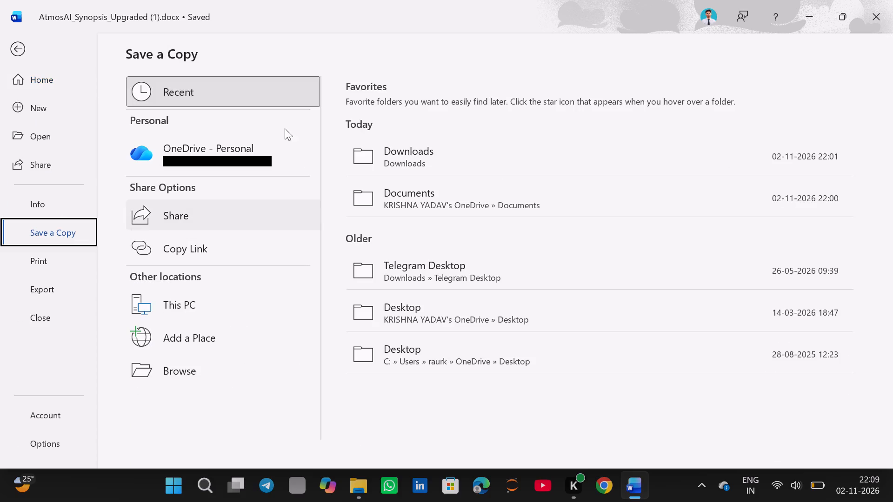
click(440, 150)
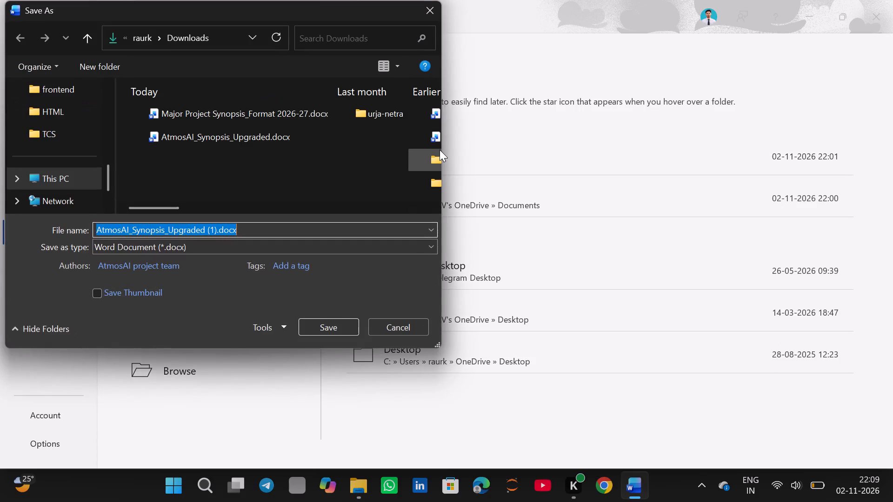
click(271, 231)
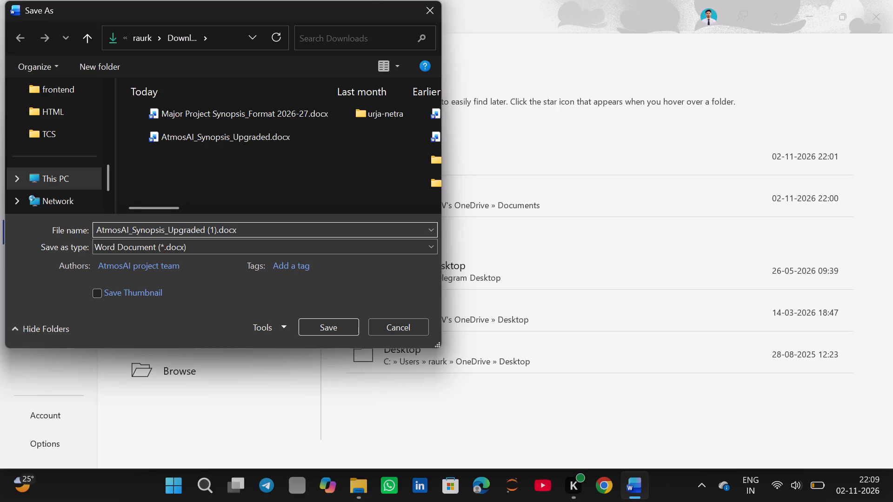
click(316, 319)
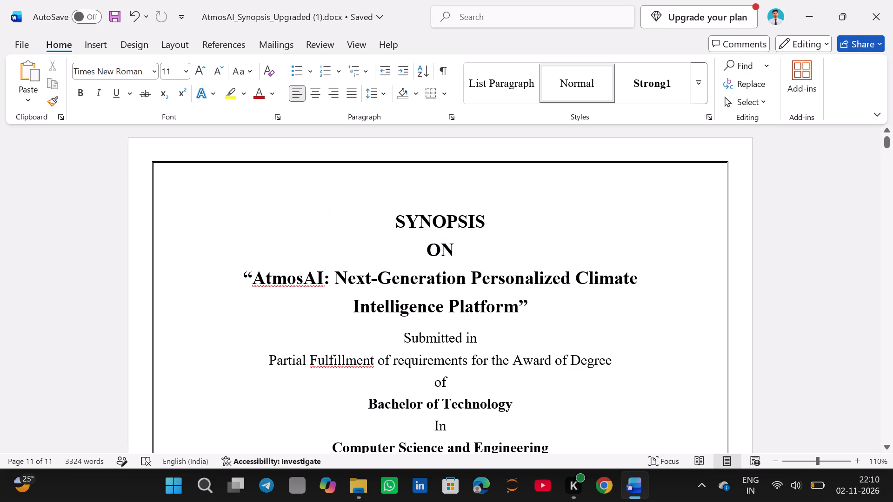
click(892, 5)
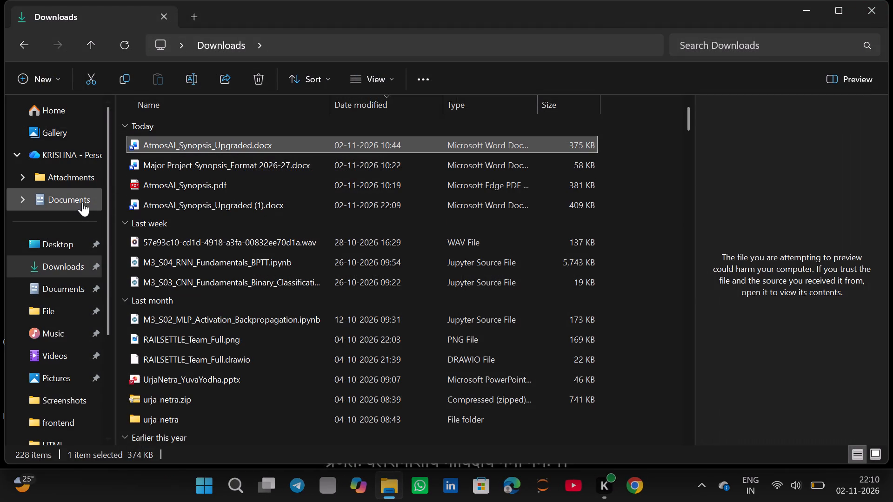
Open AtmosAI_Synopsis_Upgraded.docx from the Downloads folder, check its cover page through the start of the Introduction, and close it.
double_click(228, 142)
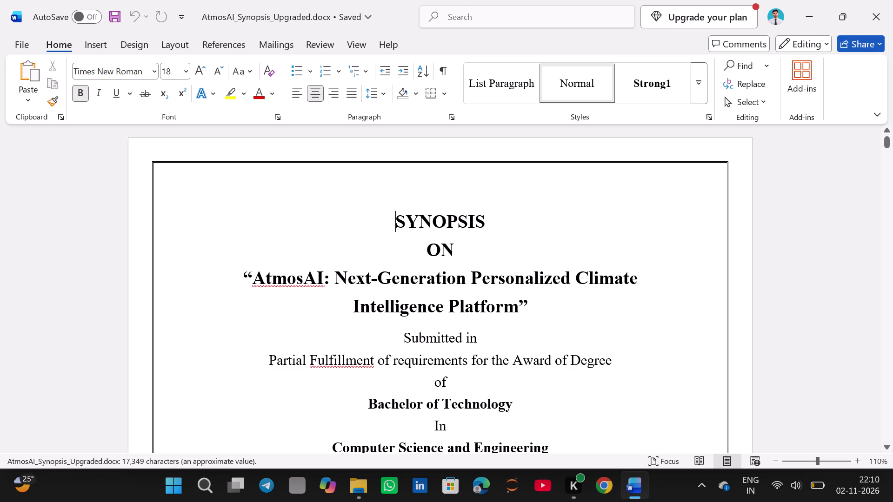
scroll(209, 188, down, 3)
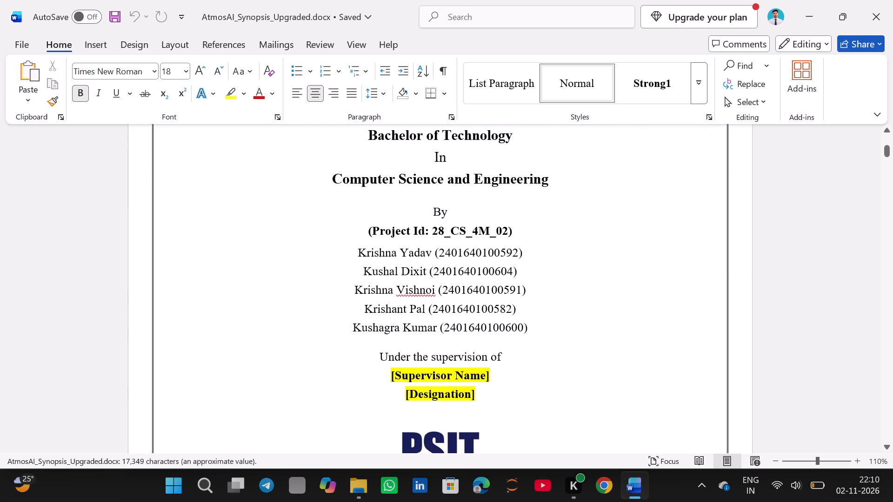
scroll(209, 188, down, 4)
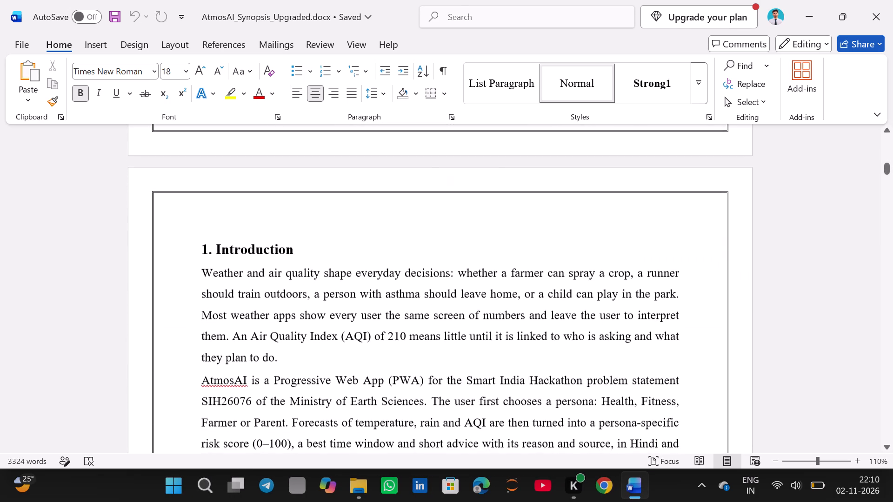
scroll(209, 188, up, 2)
click(892, 0)
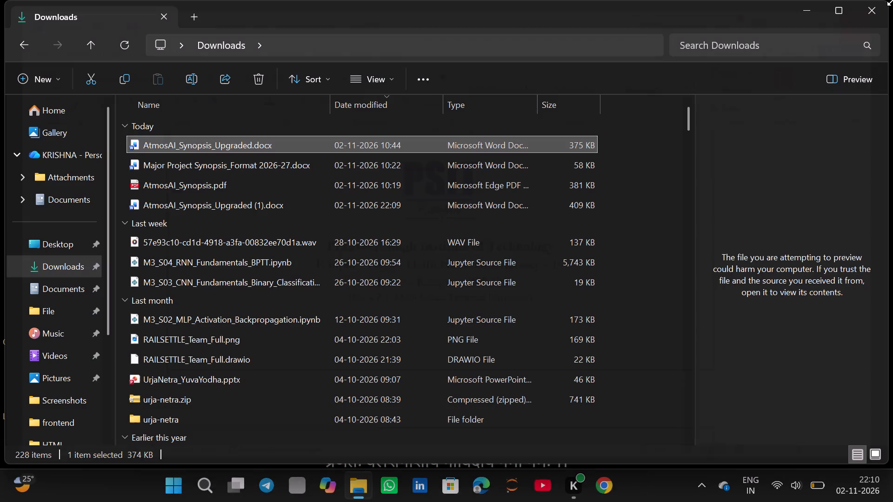
Open the saved copy AtmosAI_Synopsis_Upgraded (1).docx from the Downloads folder, check its whole cover page, and close it.
double_click(73, 267)
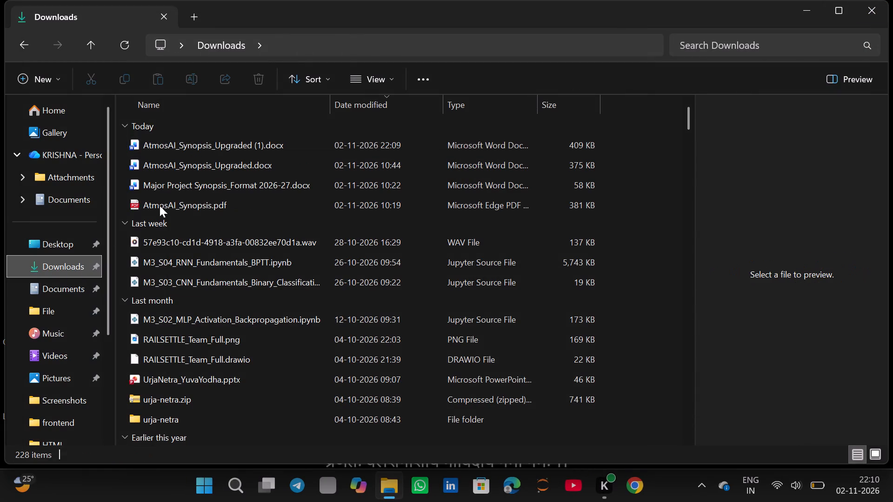
double_click(257, 147)
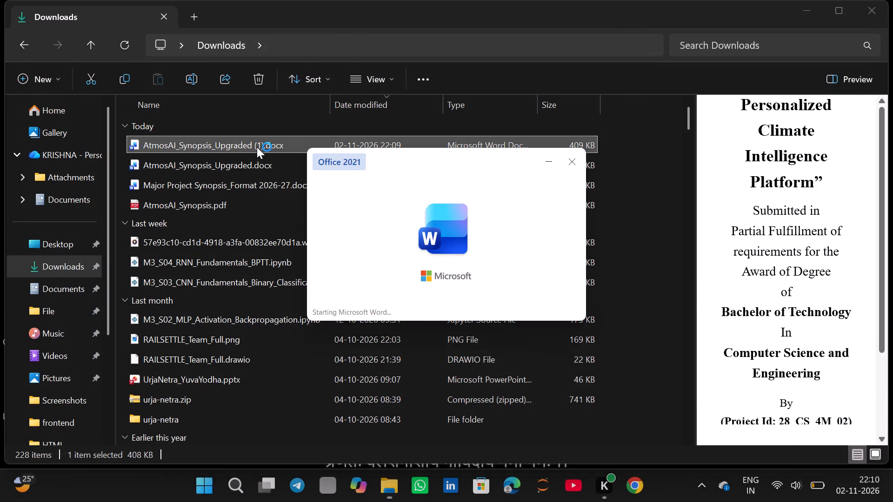
scroll(308, 239, down, 1)
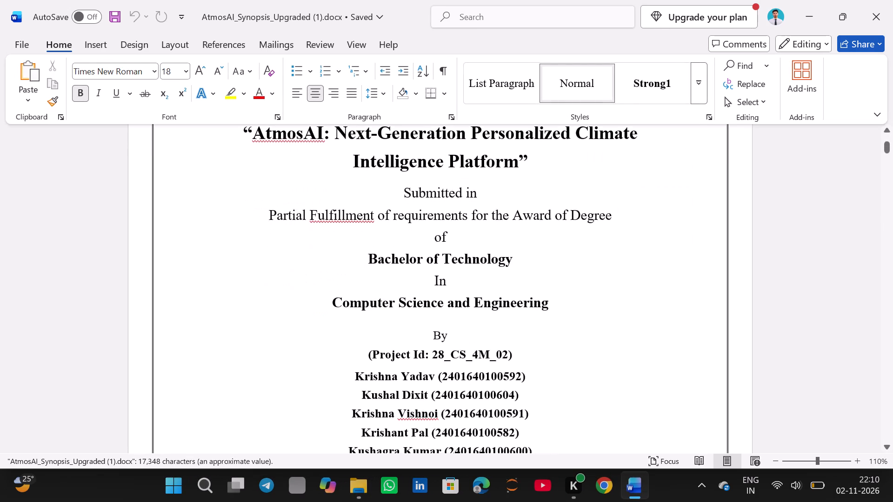
scroll(308, 239, down, 3)
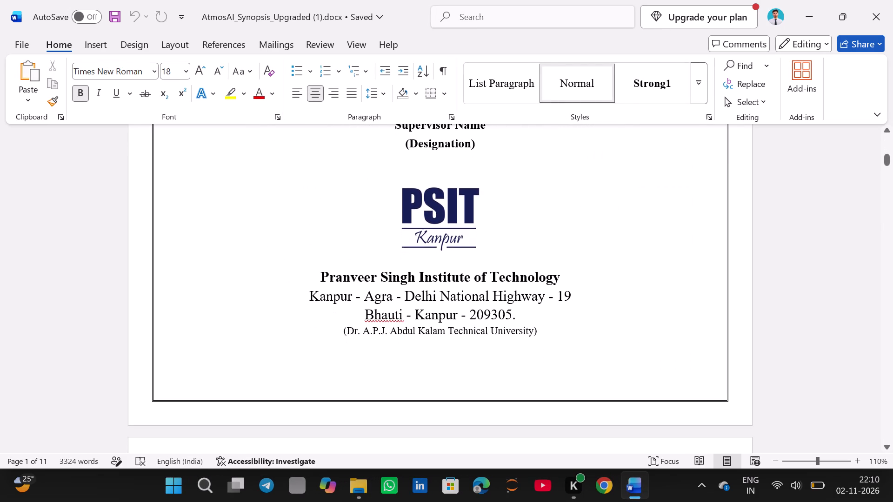
click(890, 9)
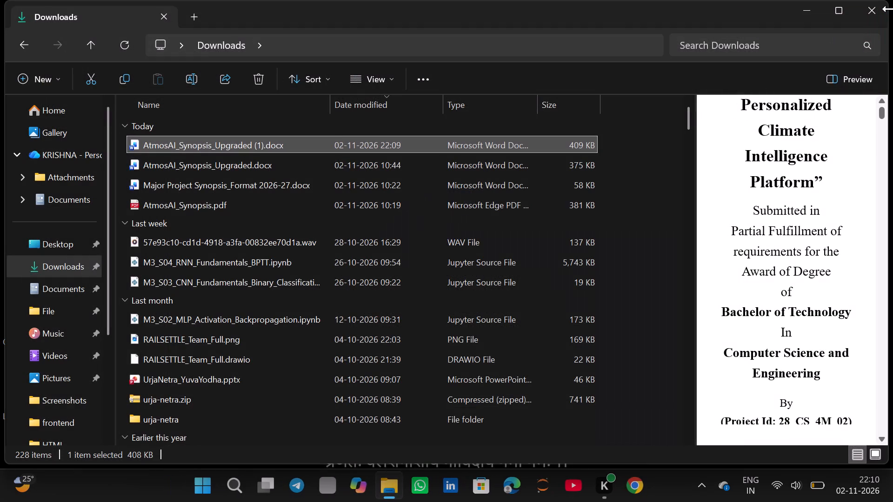
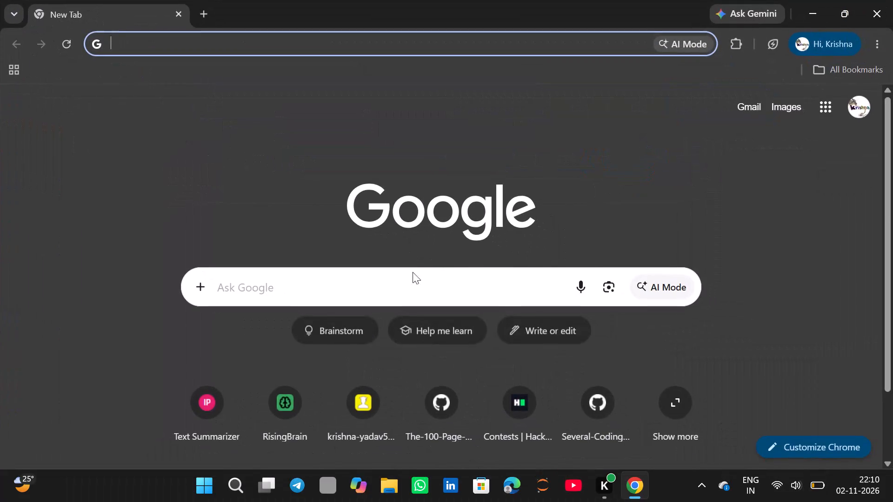
Search Google for "convert ms word to pdf" and open iLovePDF's Word to PDF converter from the results.
click(390, 279)
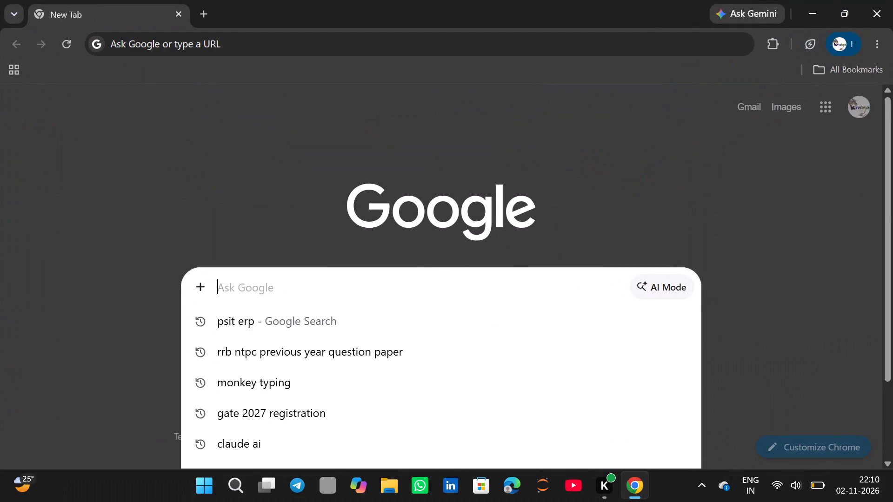
text(conve)
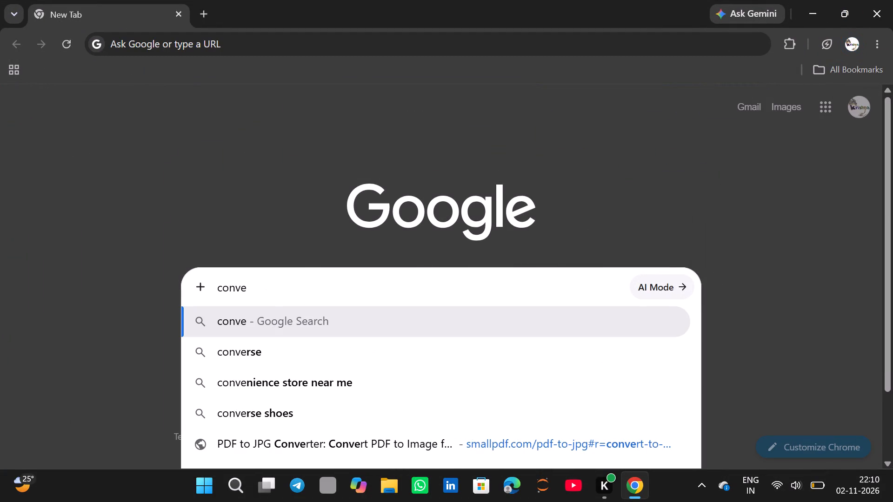
text(rt)
key(space)
text(ms)
key(space)
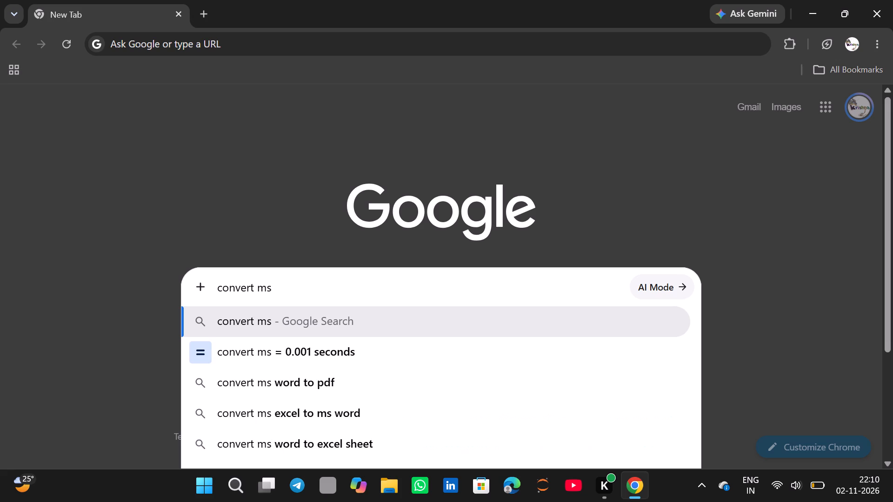
click(333, 390)
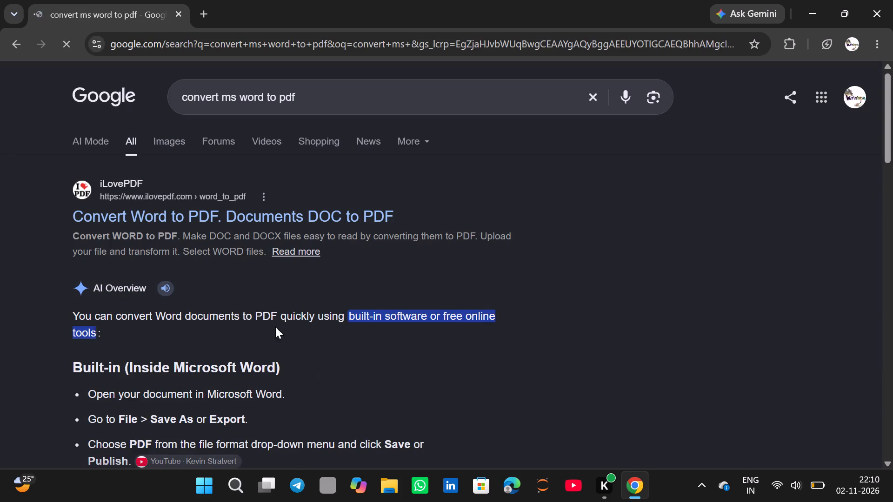
click(166, 212)
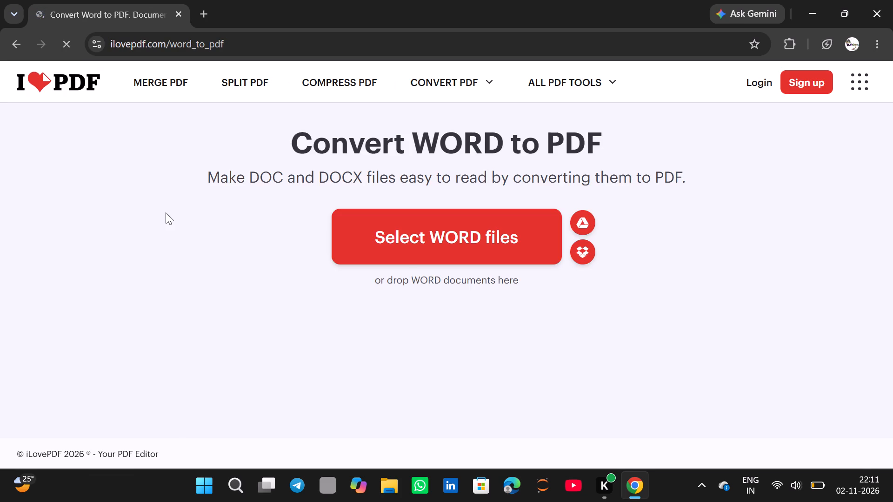
Load AtmosAI_Synopsis_Upgraded (1).docx from the Downloads folder into the converter and convert it to PDF.
click(383, 233)
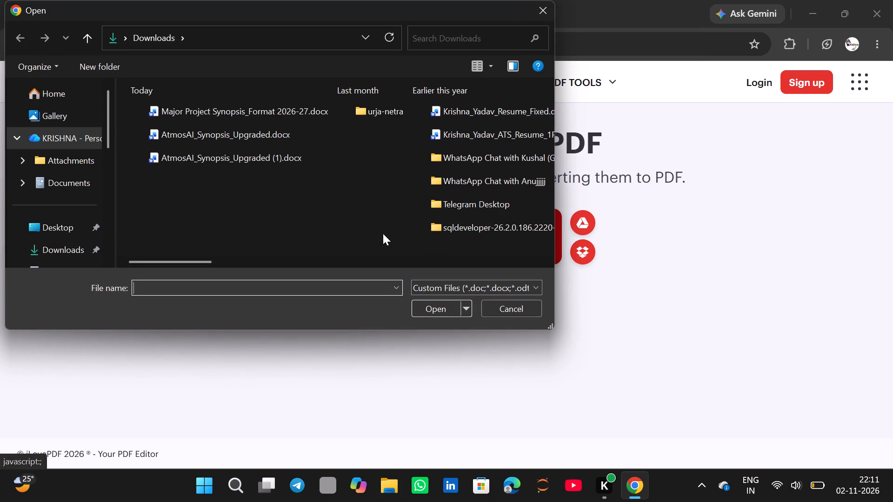
click(249, 152)
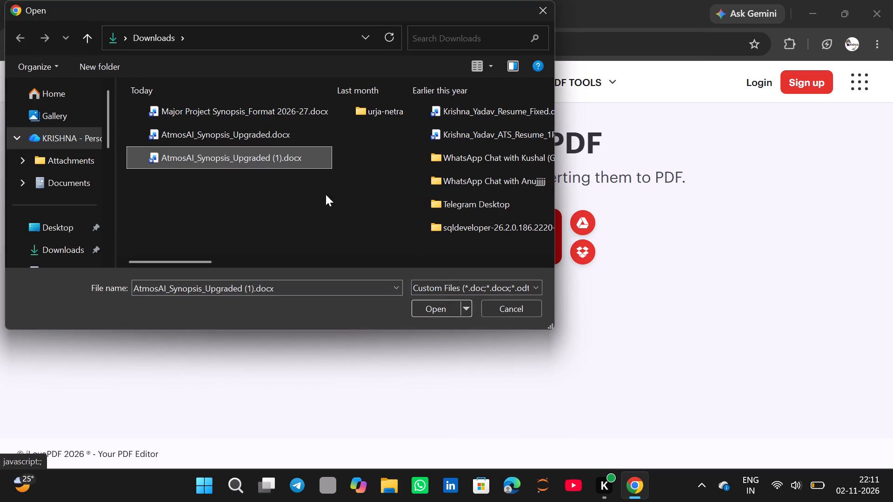
click(440, 317)
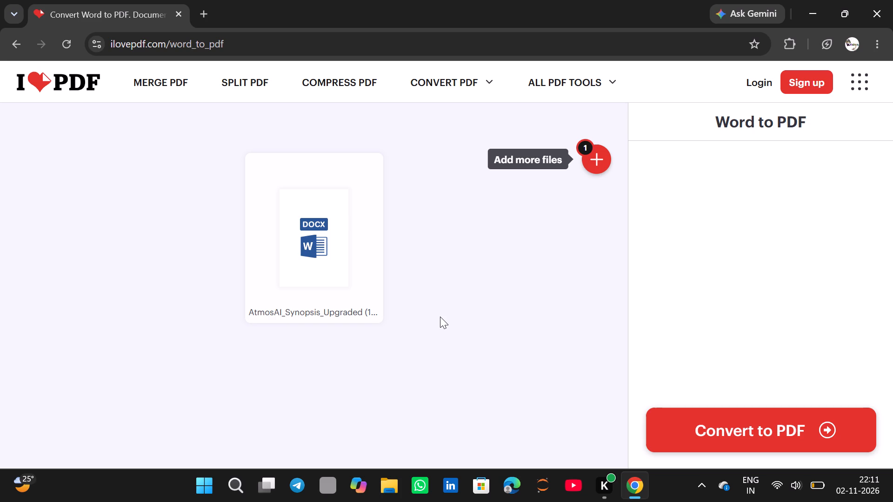
scroll(440, 317, down, 1)
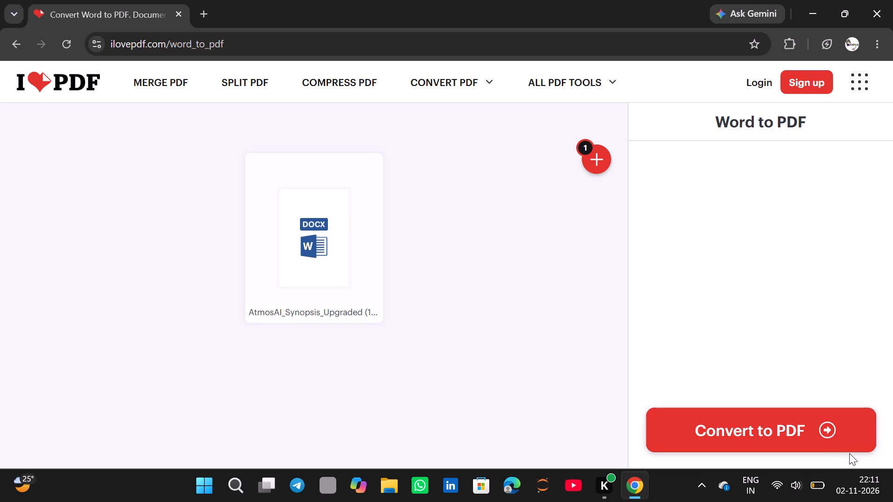
click(835, 436)
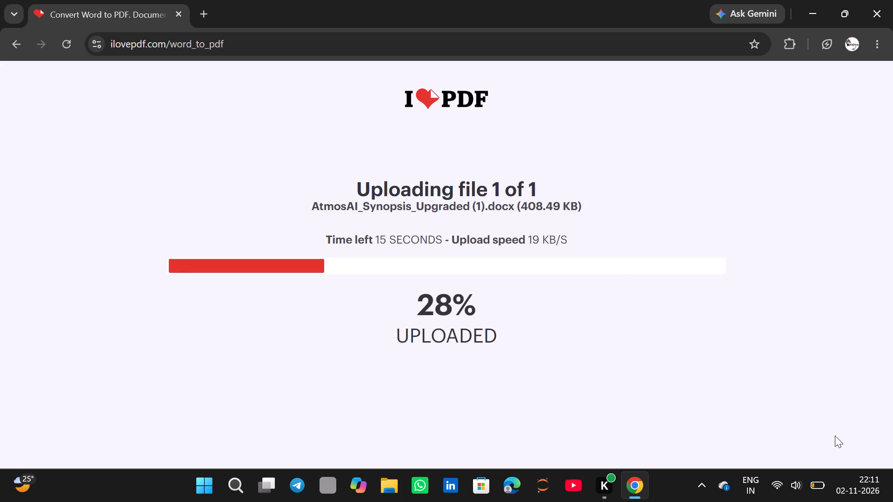
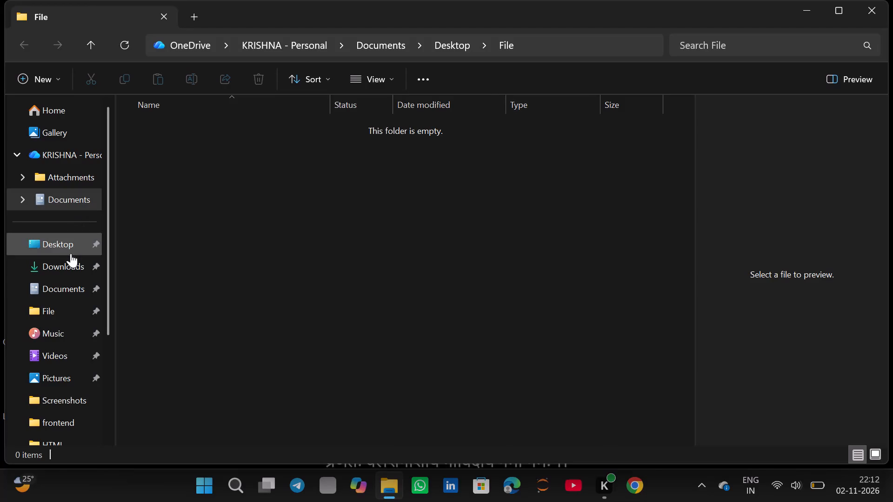
Open the converted AtmosAI_Synopsis_Upgraded (1).pdf from the Downloads folder.
click(71, 264)
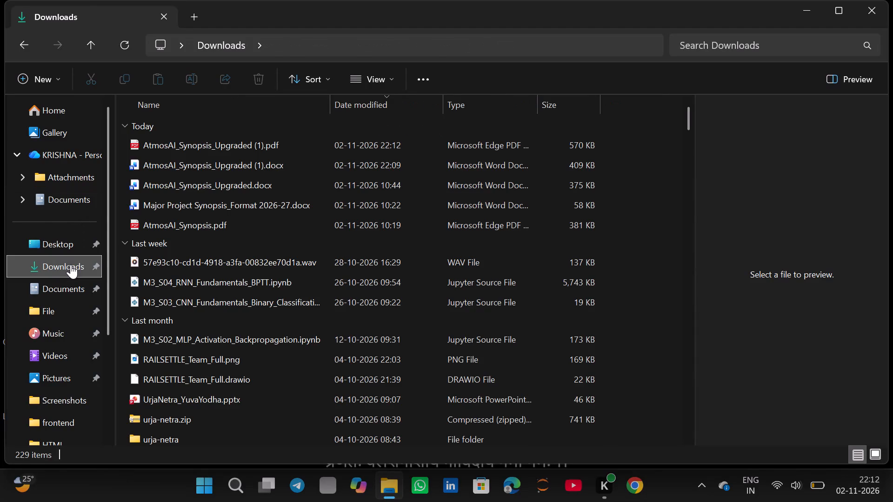
double_click(247, 144)
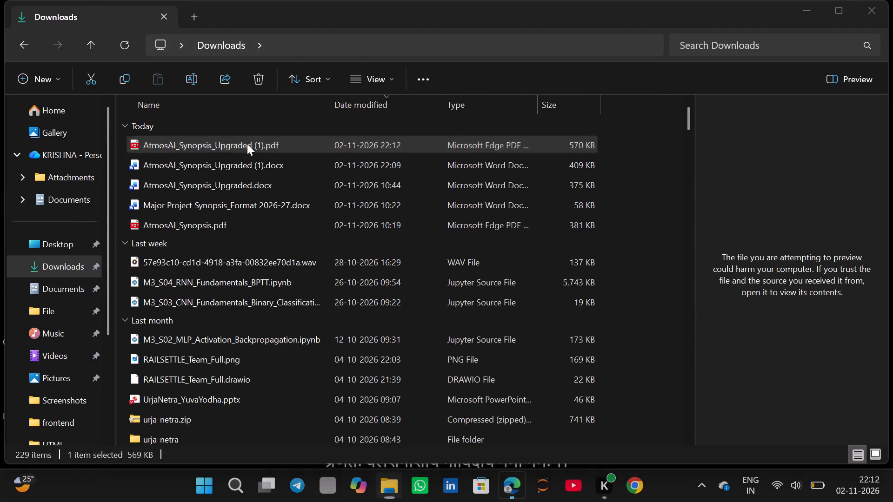
Review the converted synopsis PDF from the cover page through the tables and methodology to the references, checking its layout.
scroll(347, 168, down, 1)
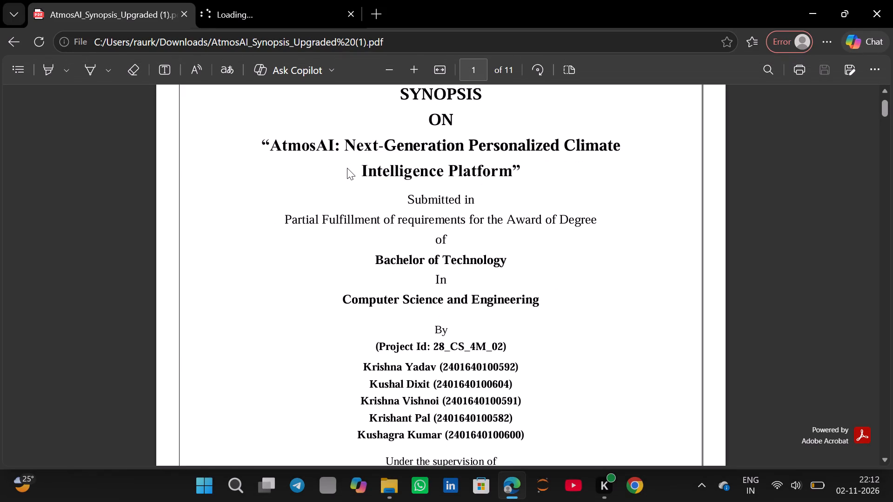
scroll(347, 168, down, 3)
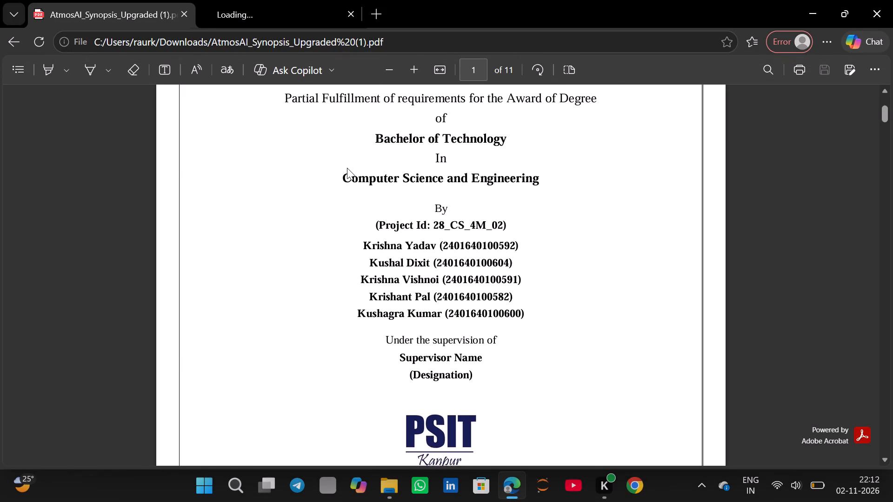
scroll(347, 168, down, 3)
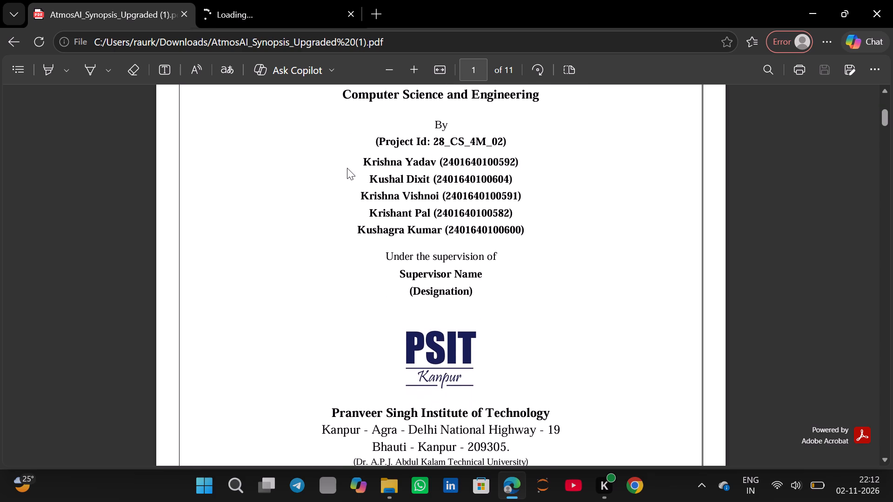
scroll(347, 168, down, 4)
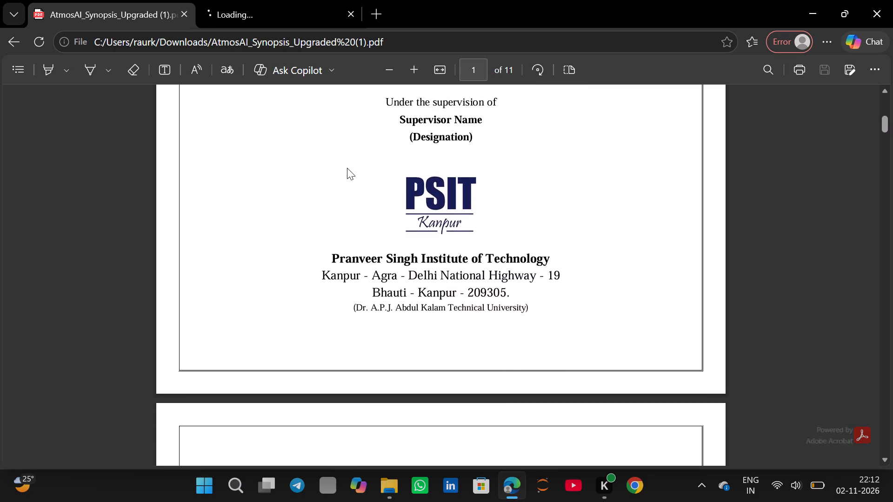
scroll(347, 168, down, 12)
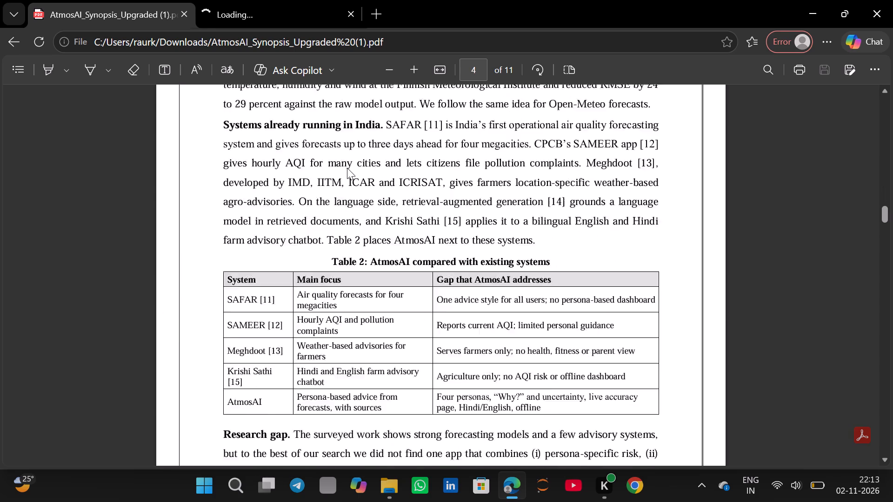
scroll(347, 168, down, 6)
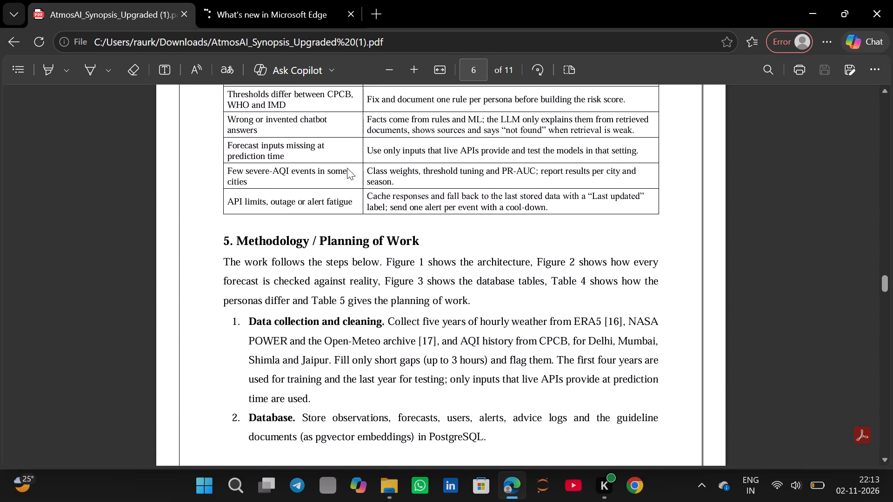
scroll(347, 168, down, 8)
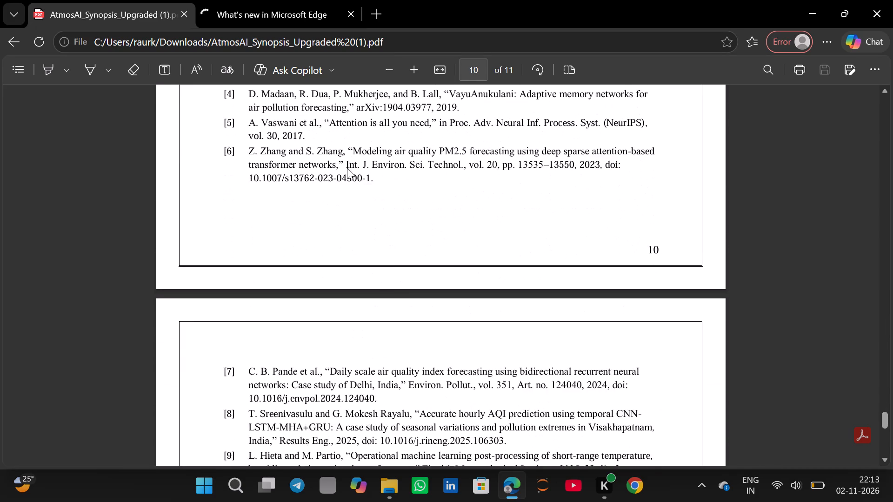
scroll(347, 168, down, 6)
Recheck the synopsis PDF pages backwards from the references to the Introduction section.
scroll(347, 168, up, 8)
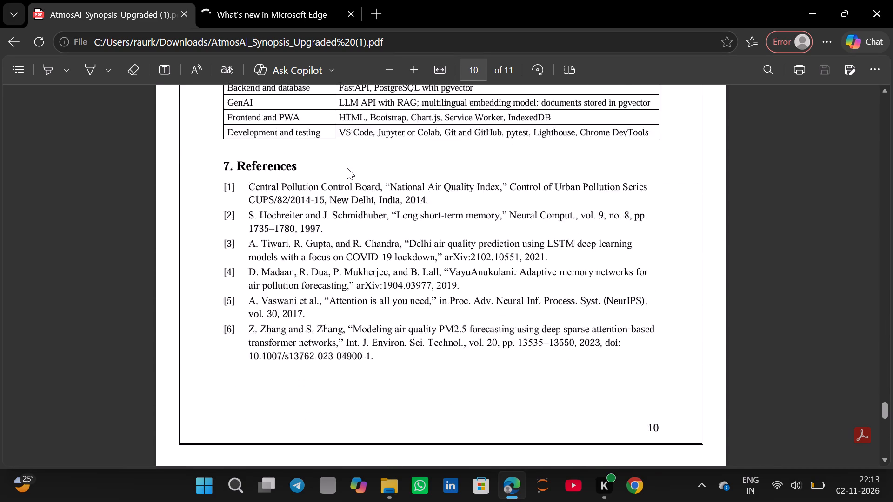
scroll(347, 168, up, 6)
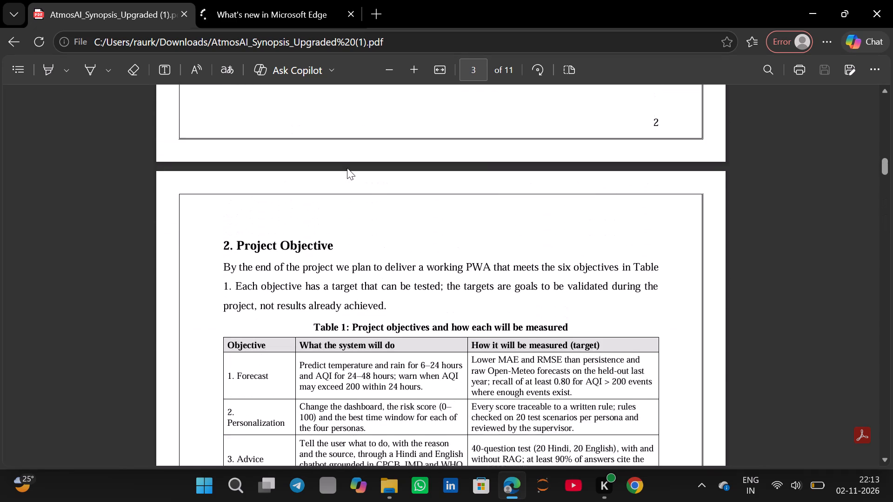
scroll(347, 168, up, 4)
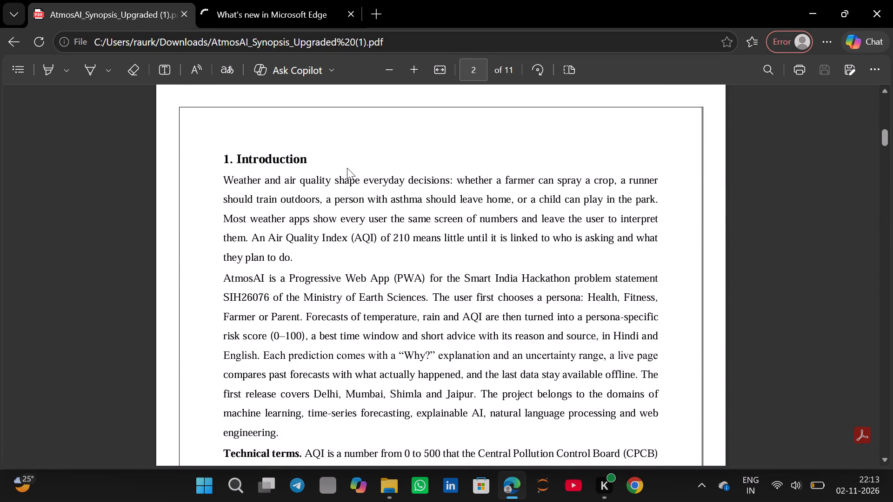
scroll(347, 168, up, 1)
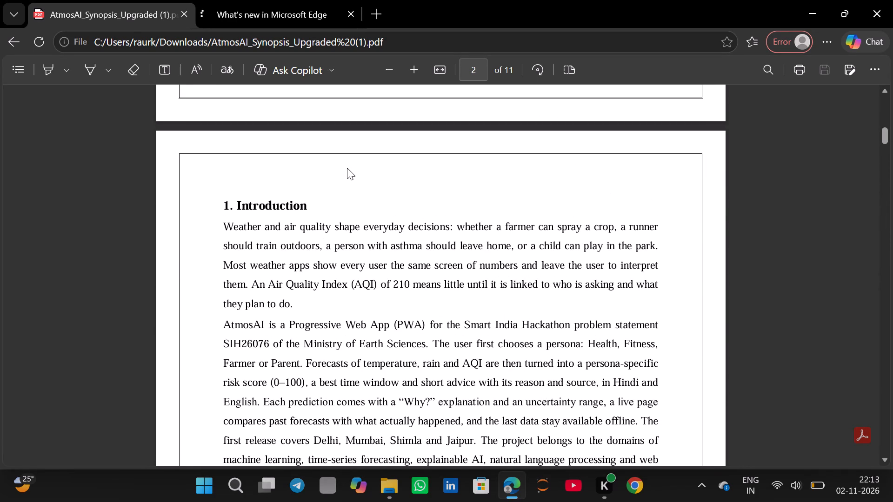
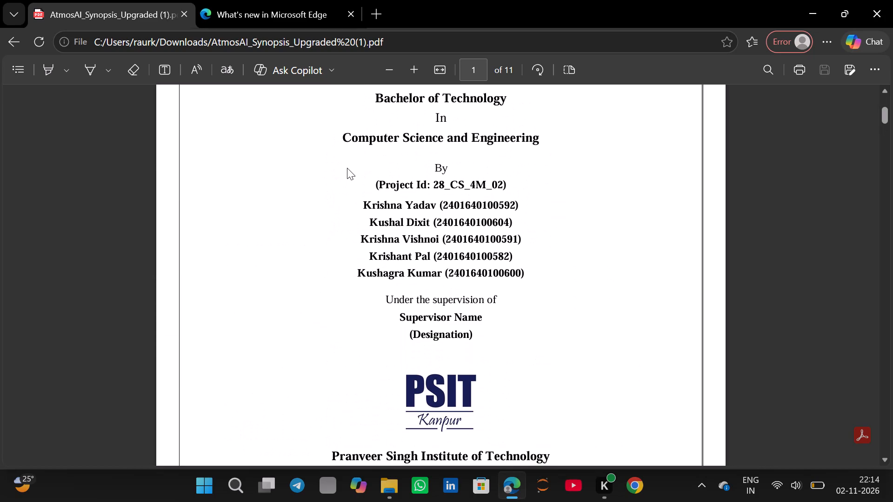
Skim the synopsis PDF from the cover page through the comparison table and Feasibility Study to the figures on page 8.
scroll(347, 168, up, 2)
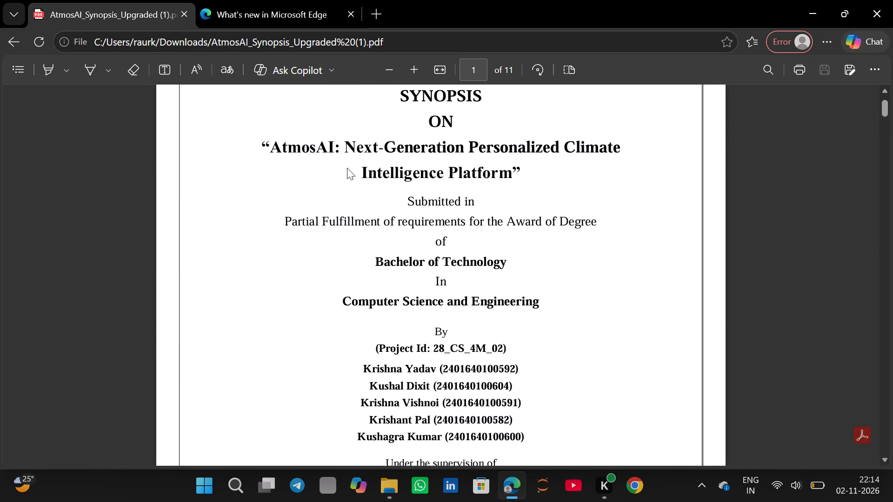
scroll(347, 168, down, 8)
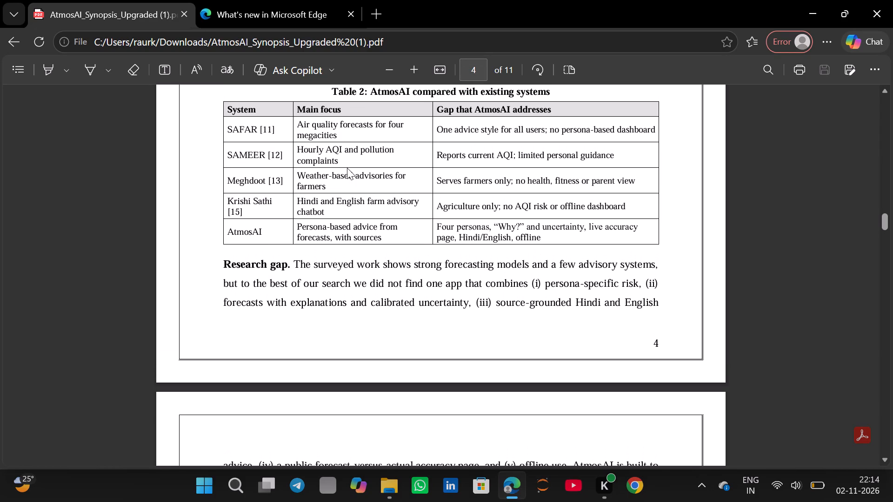
scroll(347, 168, down, 3)
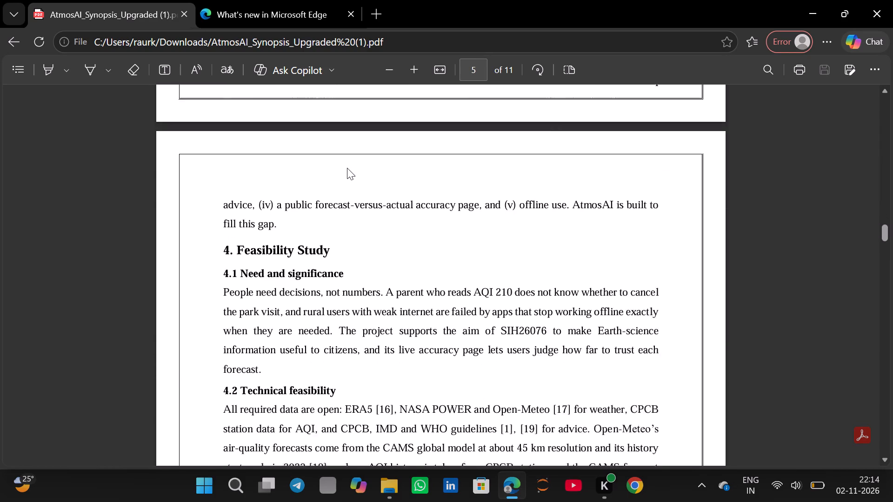
scroll(347, 168, down, 5)
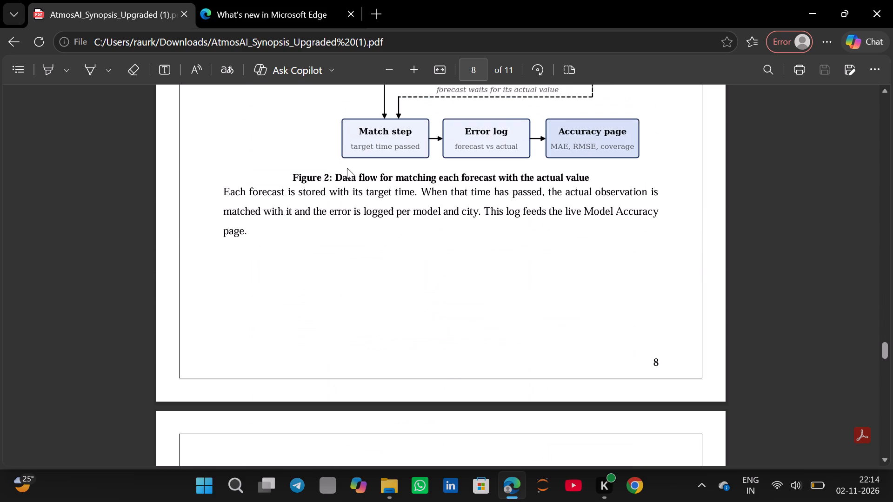
Examine the system architecture and data flow figures on page 8, and the ER diagram and Table 4 on page 9.
scroll(347, 168, up, 3)
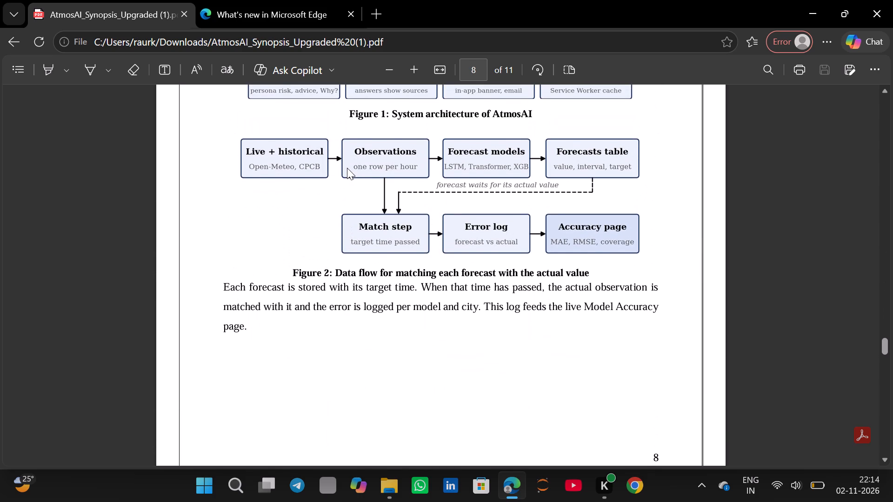
scroll(347, 168, up, 2)
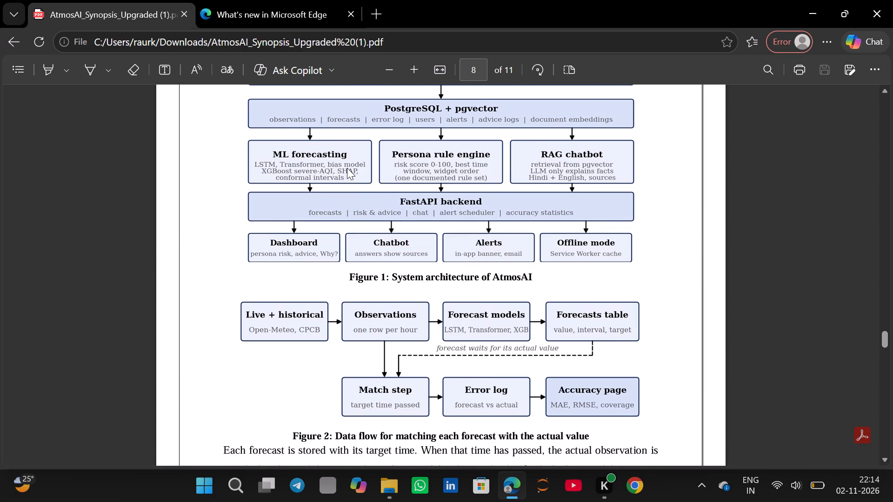
scroll(347, 168, up, 2)
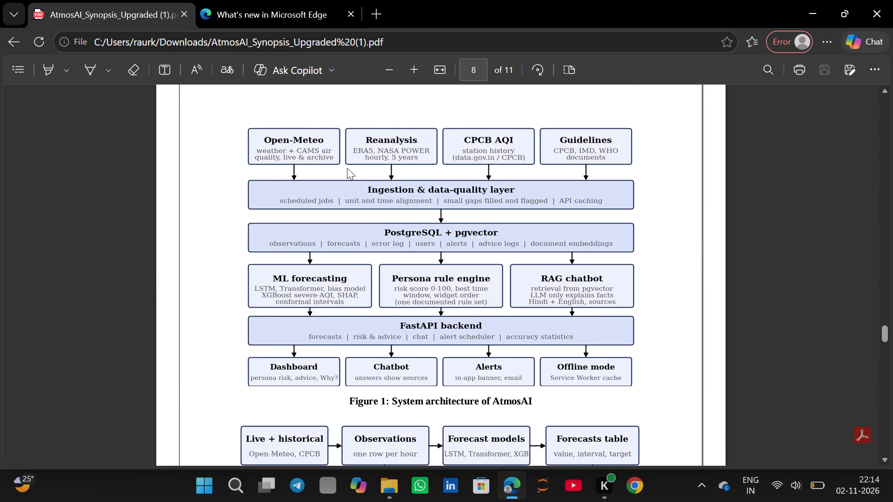
scroll(347, 168, down, 1)
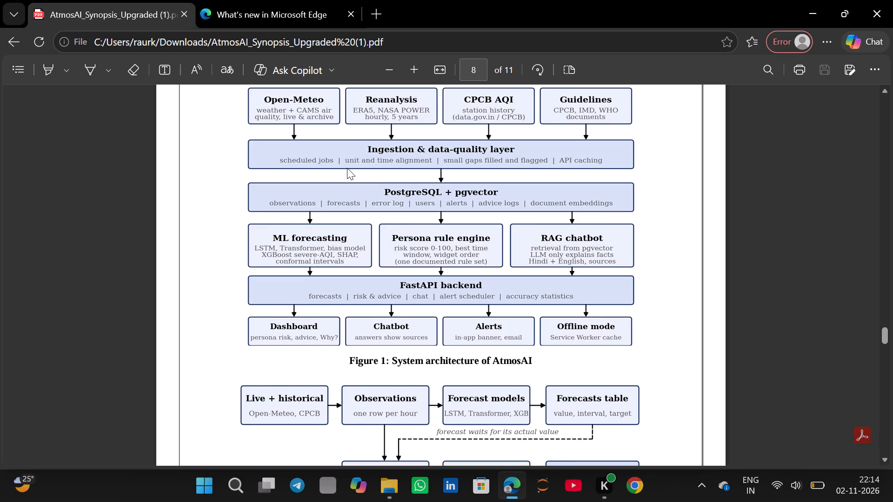
scroll(347, 168, down, 3)
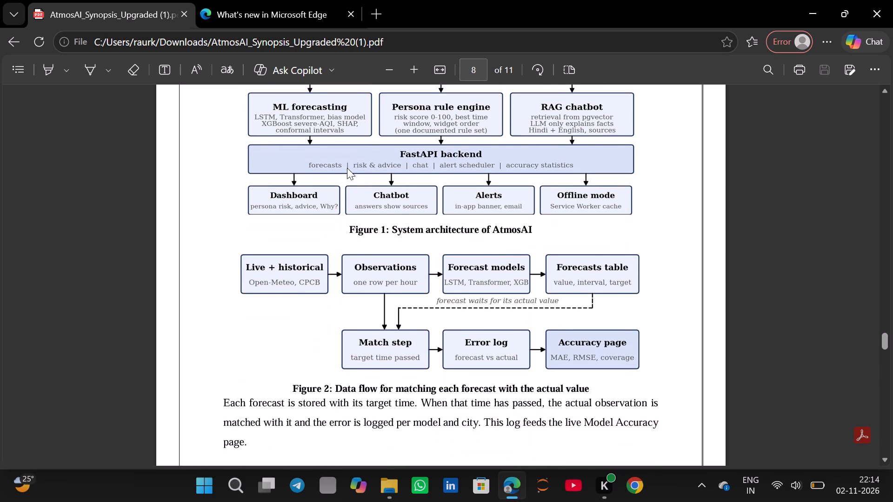
scroll(347, 168, down, 4)
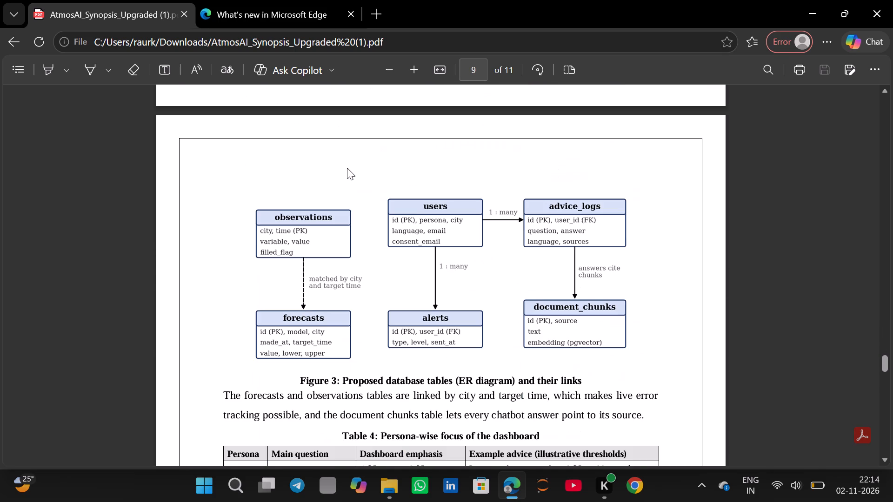
scroll(347, 168, down, 2)
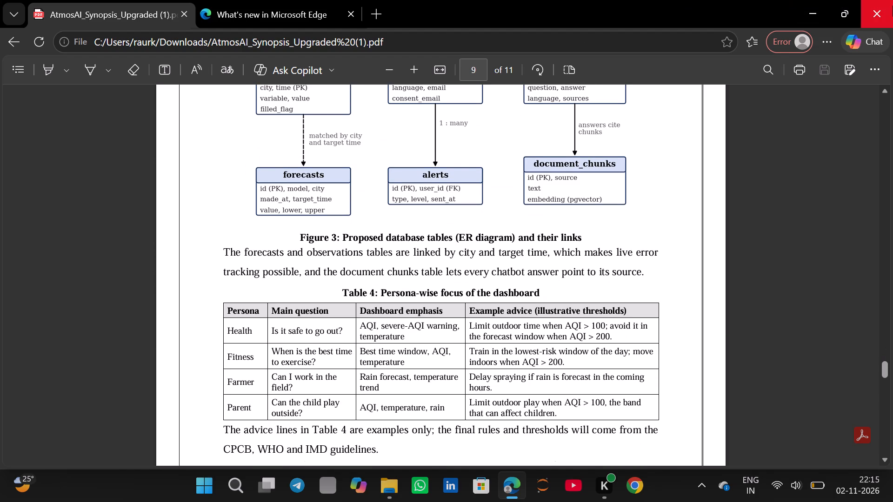
Close the browser window showing the synopsis PDF and return to the Downloads folder.
click(892, 6)
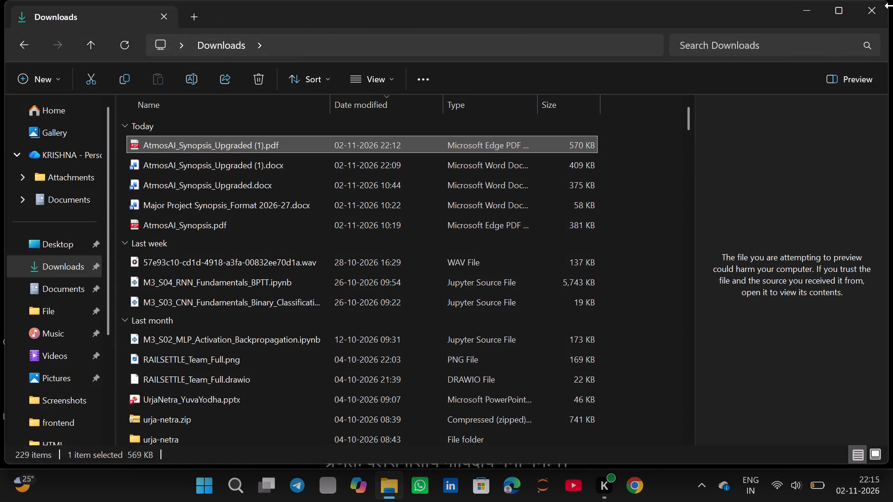